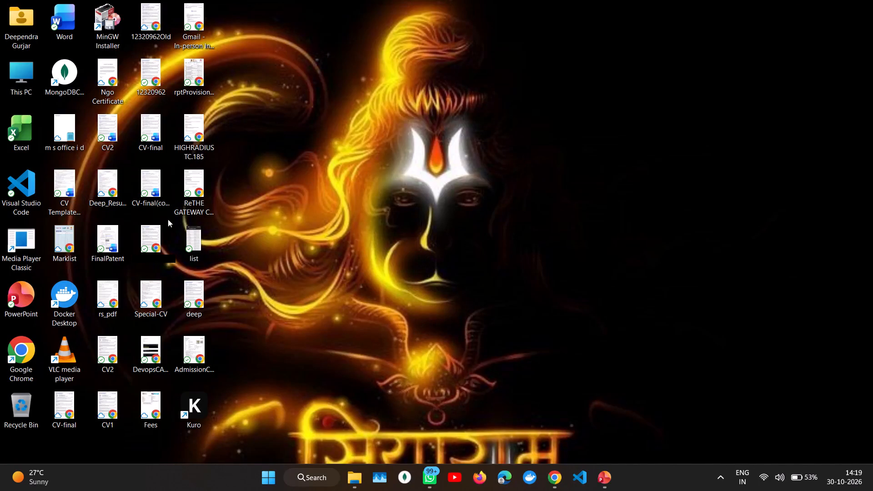
# Open the résumé PDF from the desktop and copy the achievement title Web Craft Hackathon from its Achievements section.
pyautogui.doubleClick(152, 249)
pyautogui.scroll(-2, 288, 315)
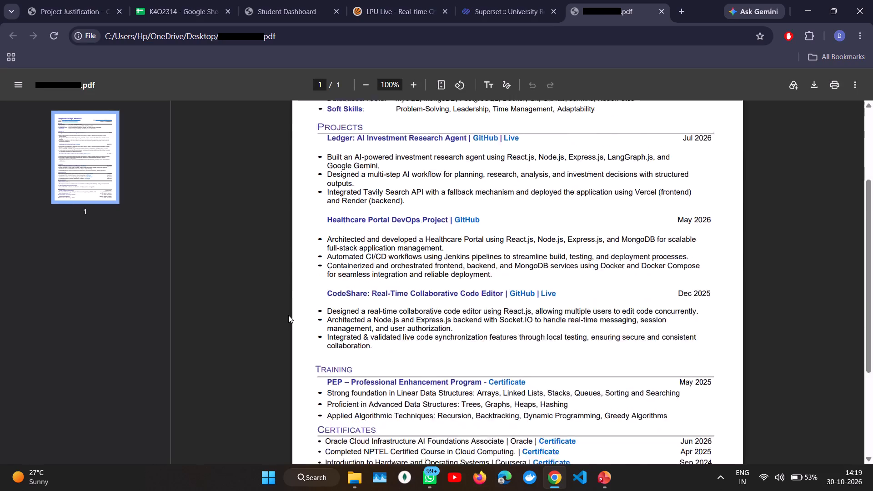
pyautogui.scroll(-1, 288, 315)
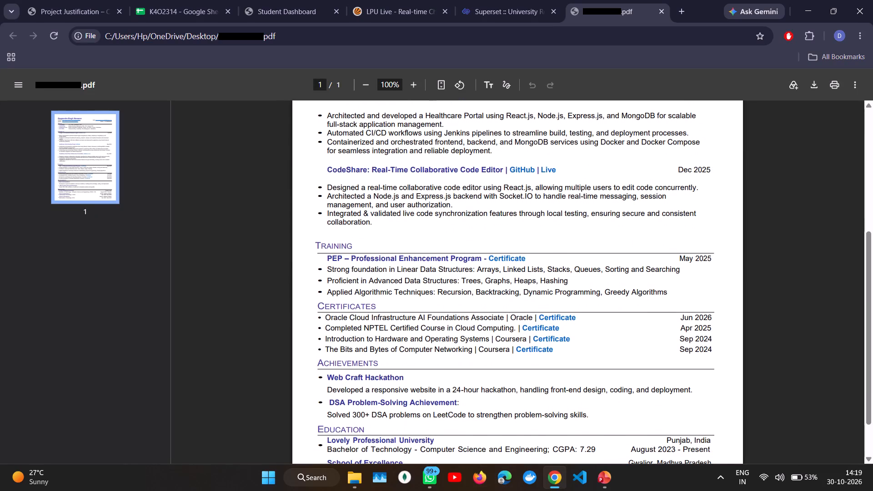
pyautogui.scroll(-1, 399, 371)
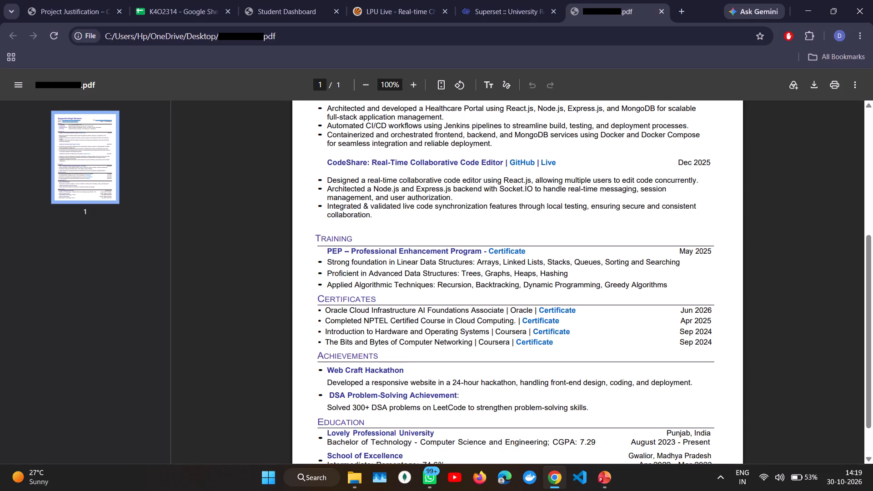
pyautogui.moveTo(328, 368); pyautogui.dragTo(405, 371)
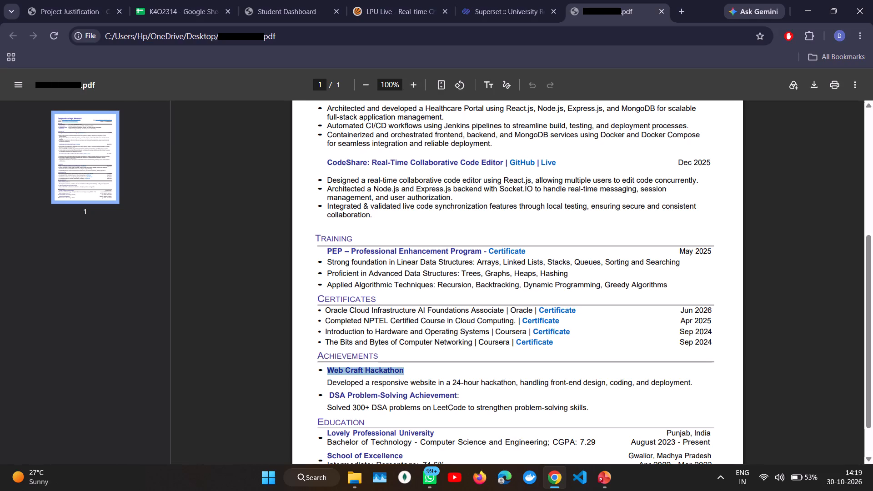
pyautogui.hotkey('ctrl', 'c')
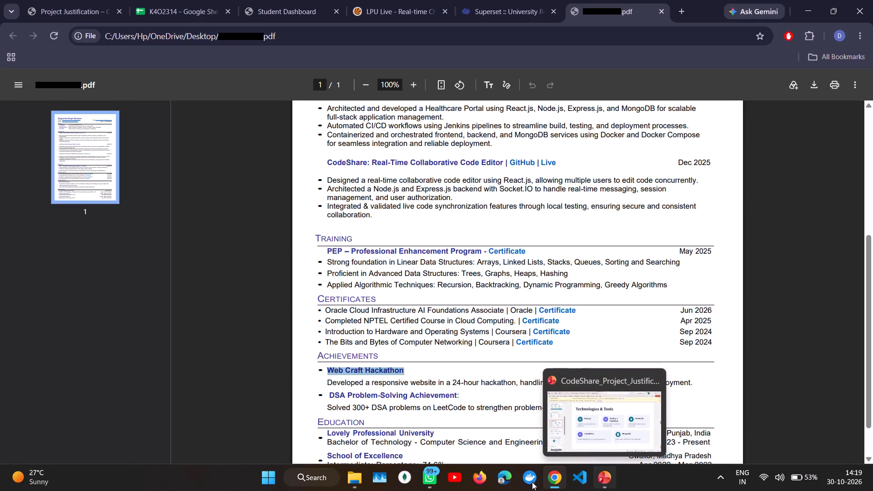
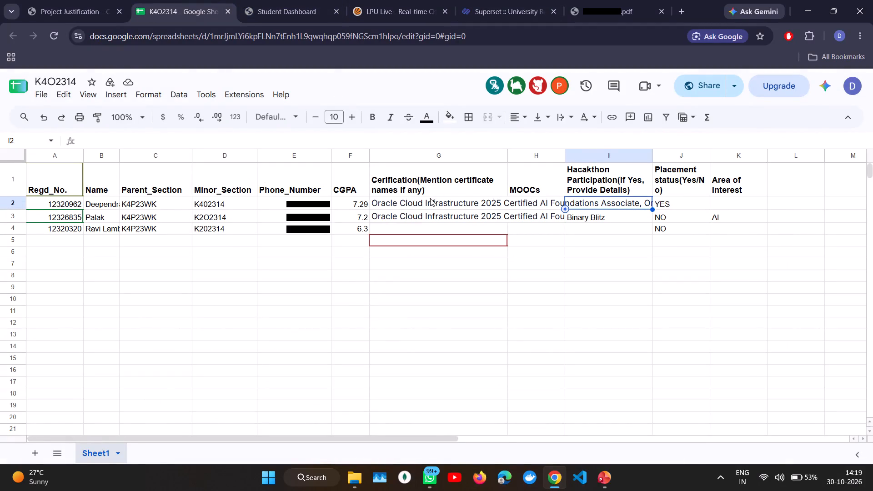
# Select the Hackathon Participation cell in the student's own row 2 as the destination for the copied hackathon title.
pyautogui.click(600, 206)
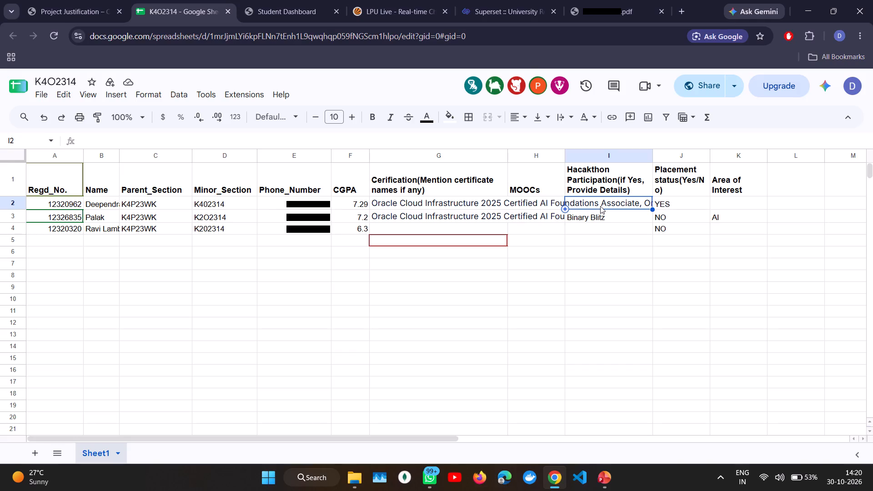
# Enter WEB CRAFT HACKA in the Hackathon Participation cell of the student's own row 2.
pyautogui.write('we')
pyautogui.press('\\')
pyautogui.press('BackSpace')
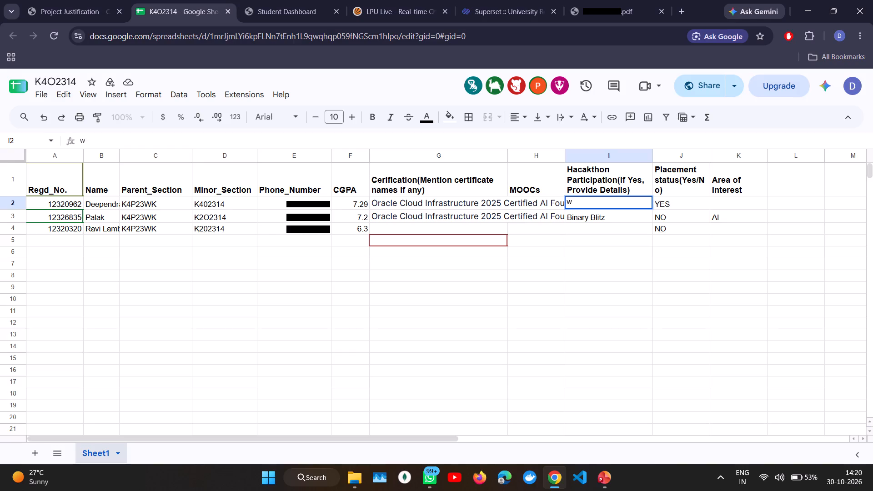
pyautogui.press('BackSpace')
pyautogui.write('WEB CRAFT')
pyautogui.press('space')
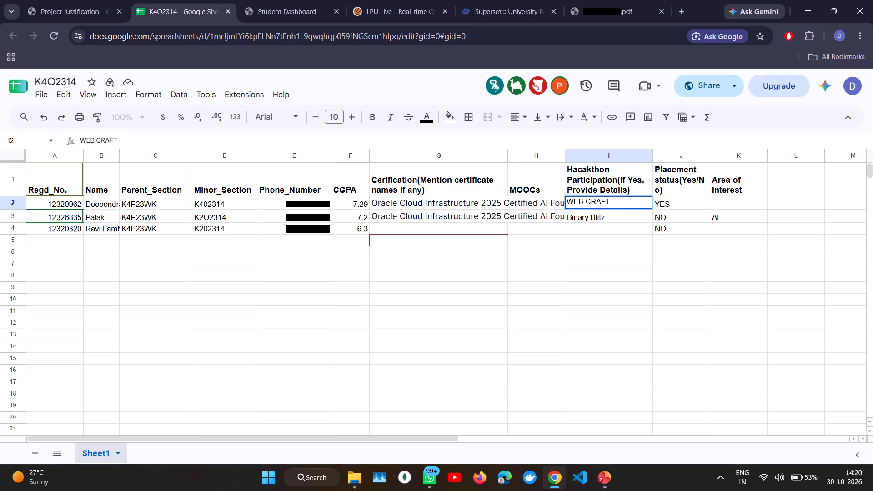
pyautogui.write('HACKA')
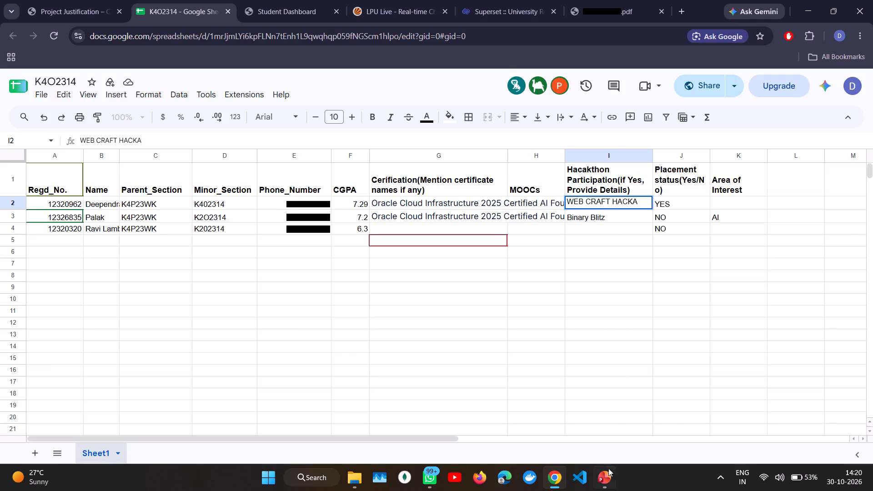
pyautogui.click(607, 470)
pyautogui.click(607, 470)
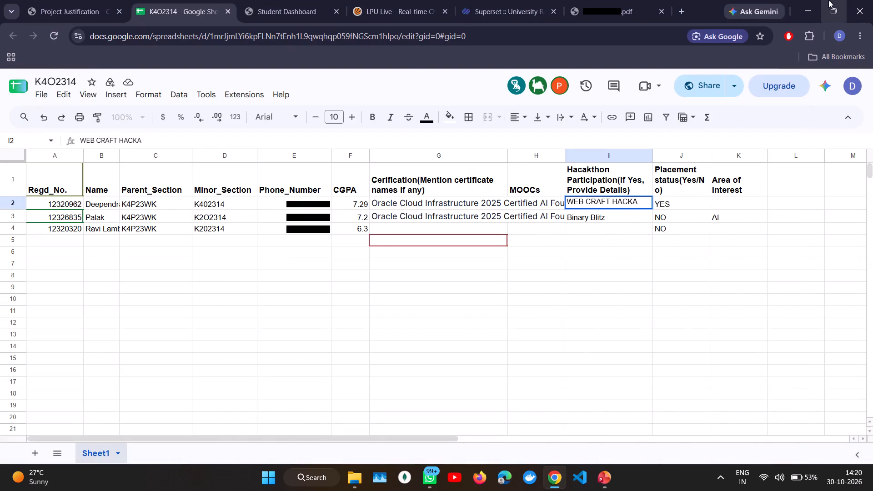
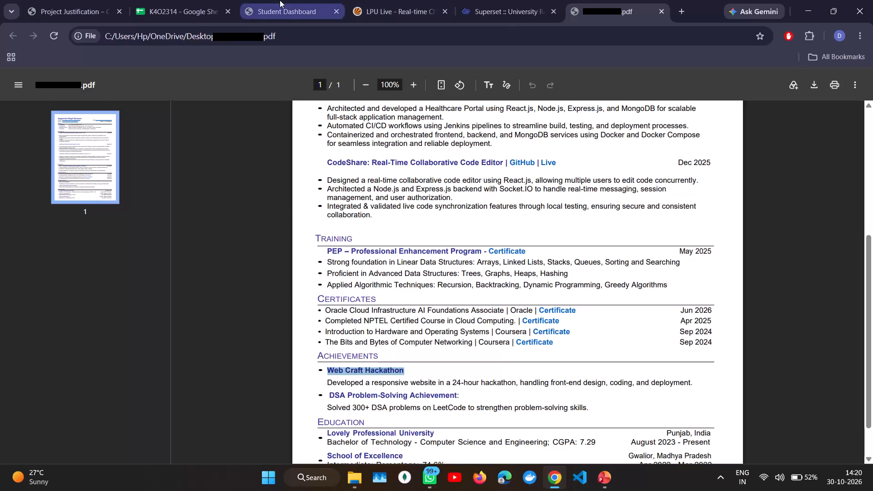
pyautogui.click(280, 0)
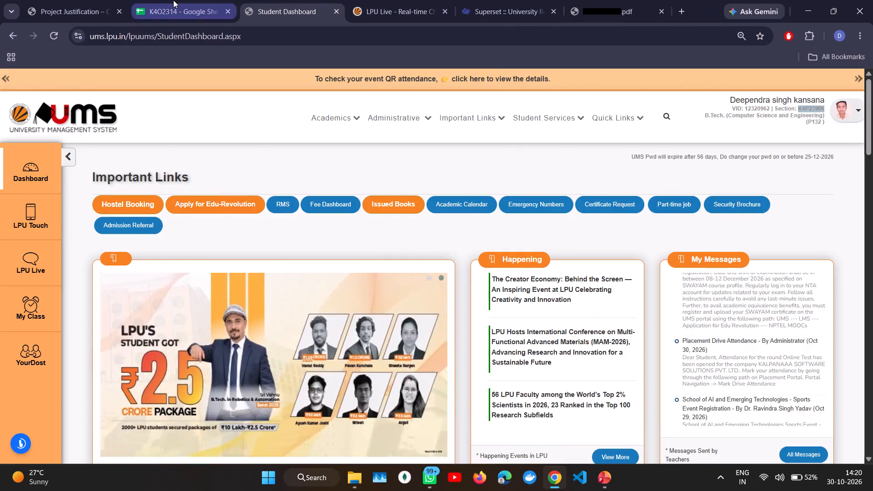
pyautogui.click(173, 0)
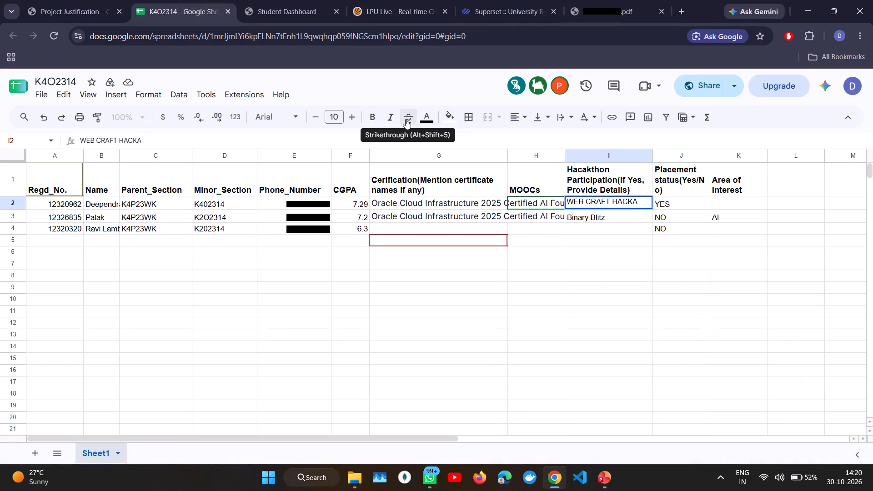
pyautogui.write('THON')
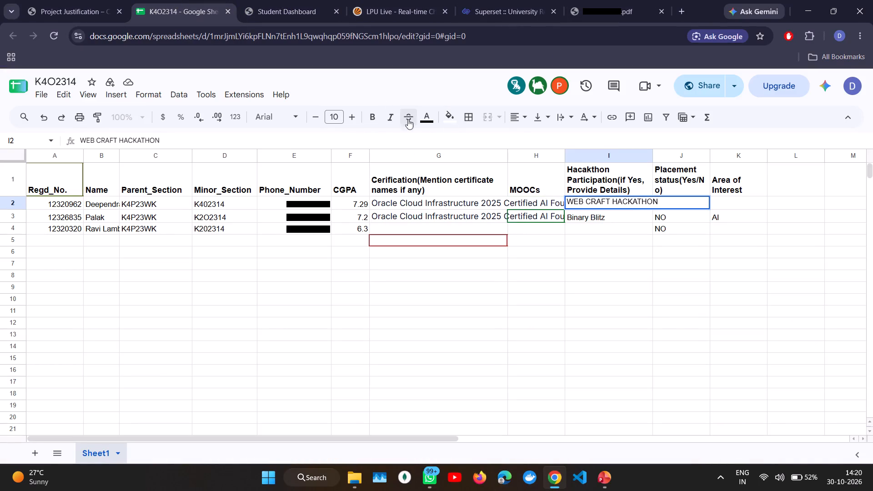
pyautogui.click(674, 180)
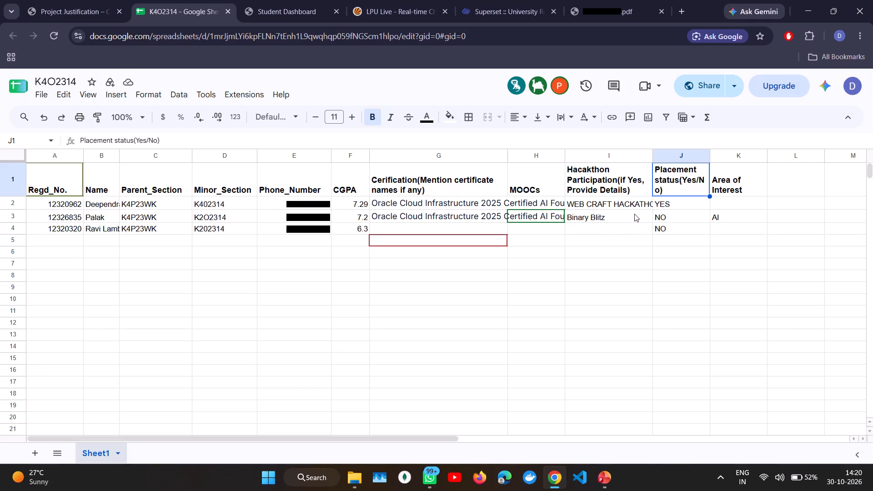
# Enter "DEVOPS,AI" as the Area of Interest in the student's own row 2.
pyautogui.click(743, 206)
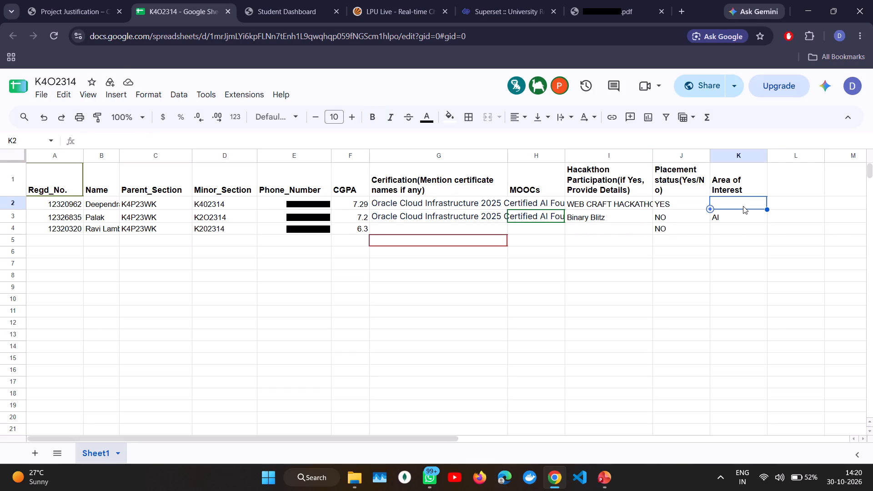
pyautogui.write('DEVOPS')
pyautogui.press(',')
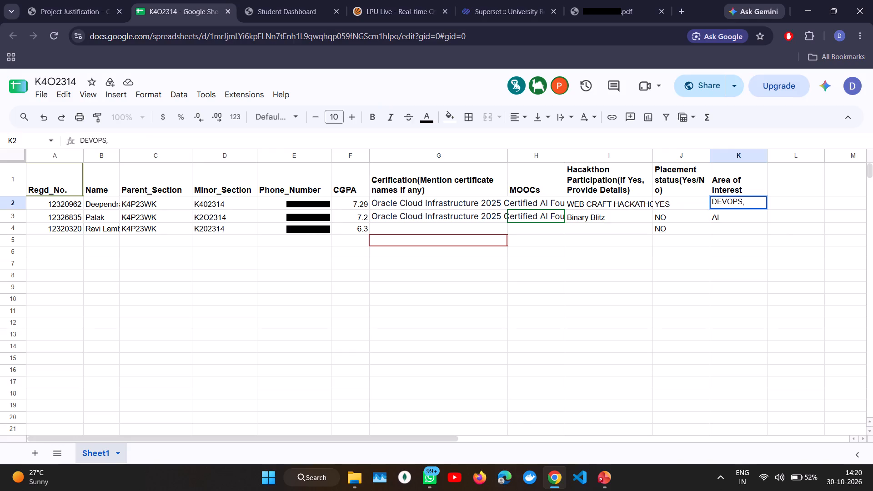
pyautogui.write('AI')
# Insert a space after the comma in row 2's Area of Interest so the entry reads "DEVOPS, AI".
pyautogui.click(744, 202)
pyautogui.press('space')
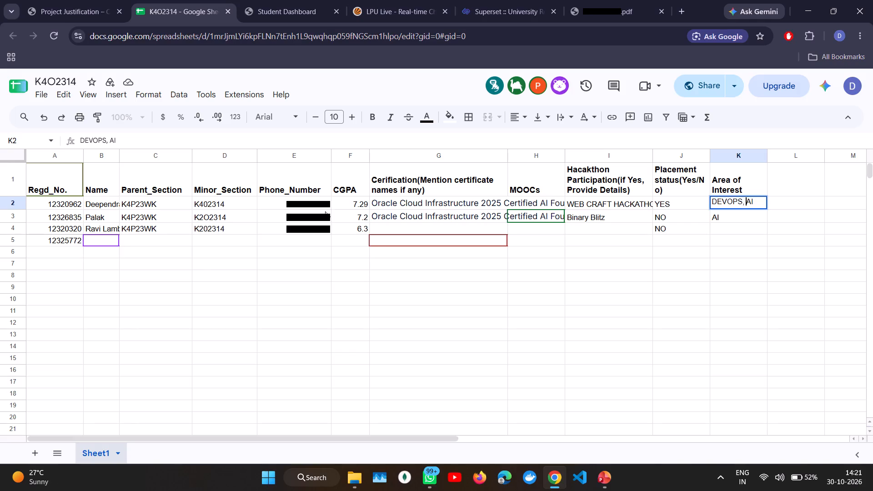
pyautogui.click(540, 202)
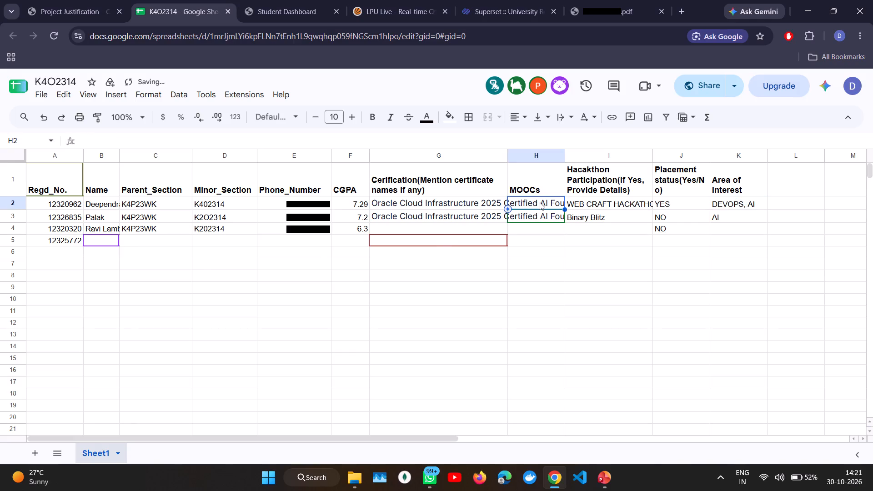
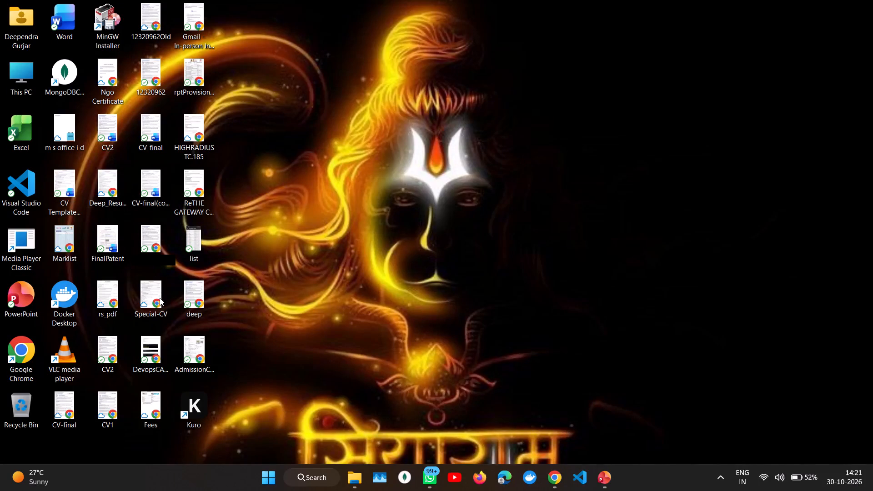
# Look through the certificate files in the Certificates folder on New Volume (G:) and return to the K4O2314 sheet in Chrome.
pyautogui.click(352, 476)
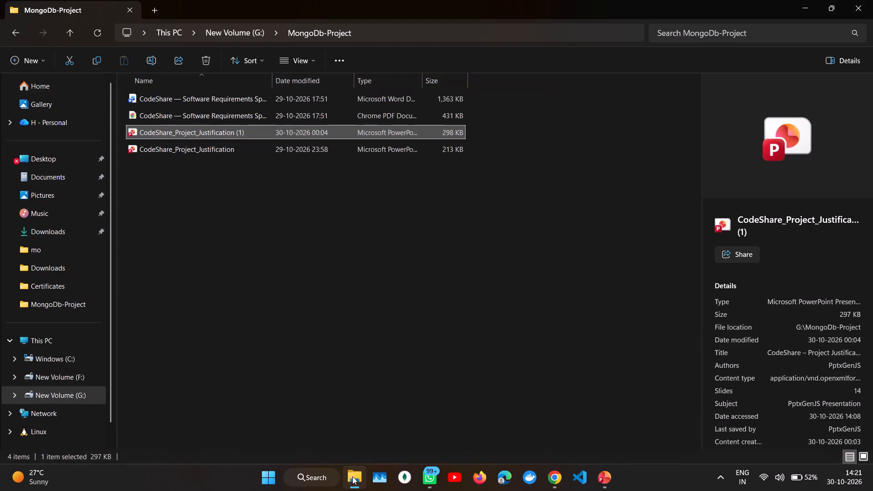
pyautogui.click(74, 382)
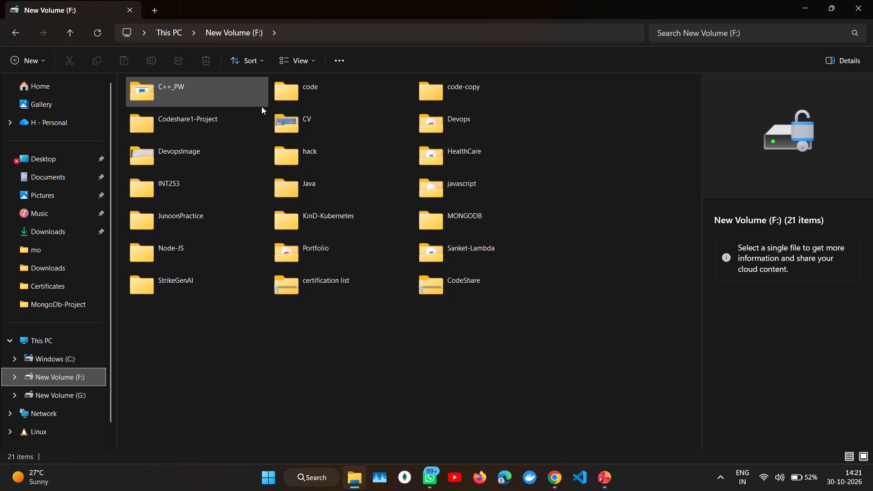
pyautogui.click(72, 403)
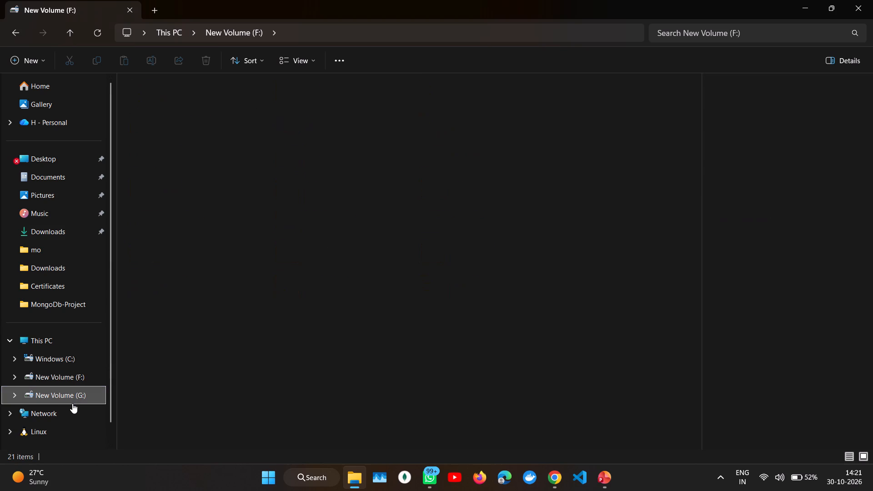
pyautogui.doubleClick(182, 129)
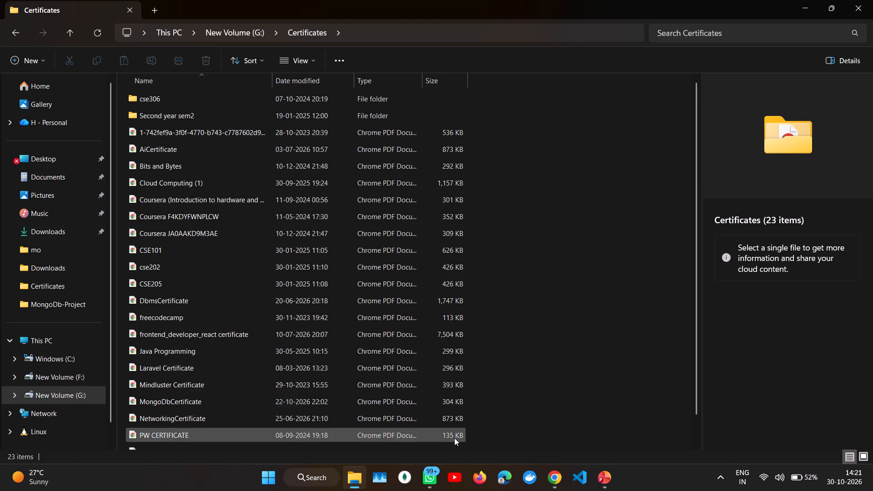
pyautogui.click(549, 474)
pyautogui.click(549, 474)
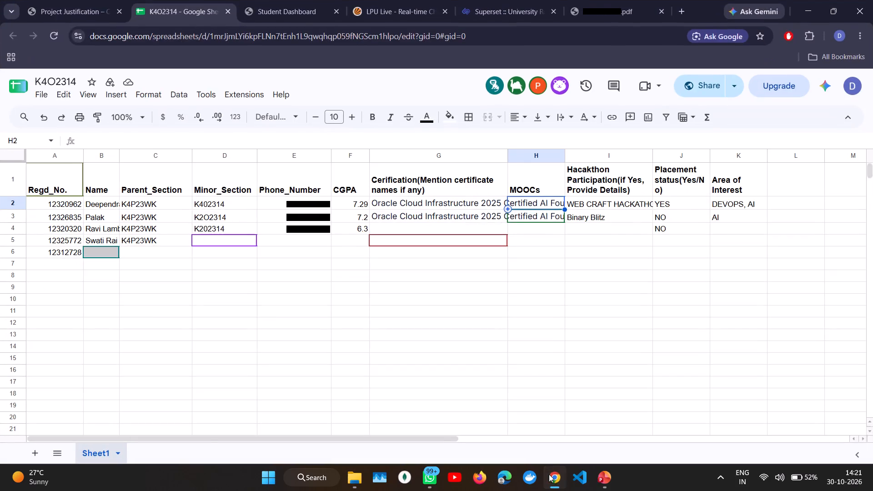
pyautogui.click(549, 474)
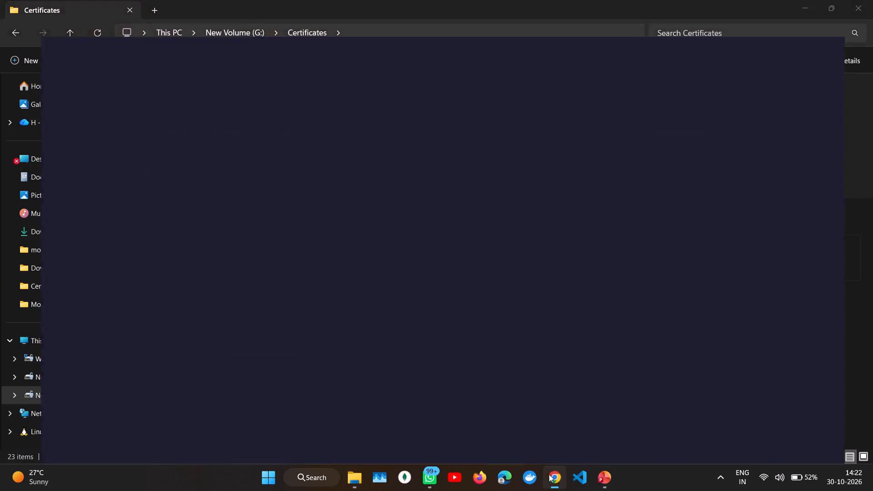
pyautogui.click(487, 219)
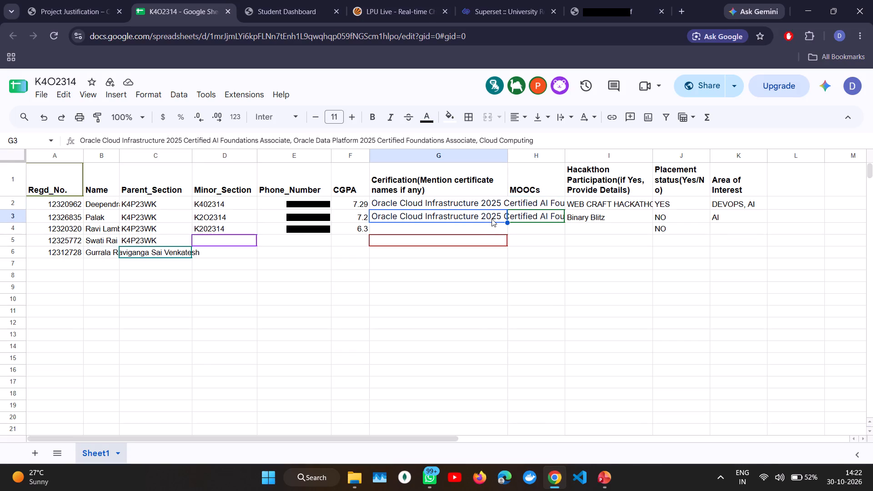
pyautogui.press('Right')
pyautogui.press('Right')
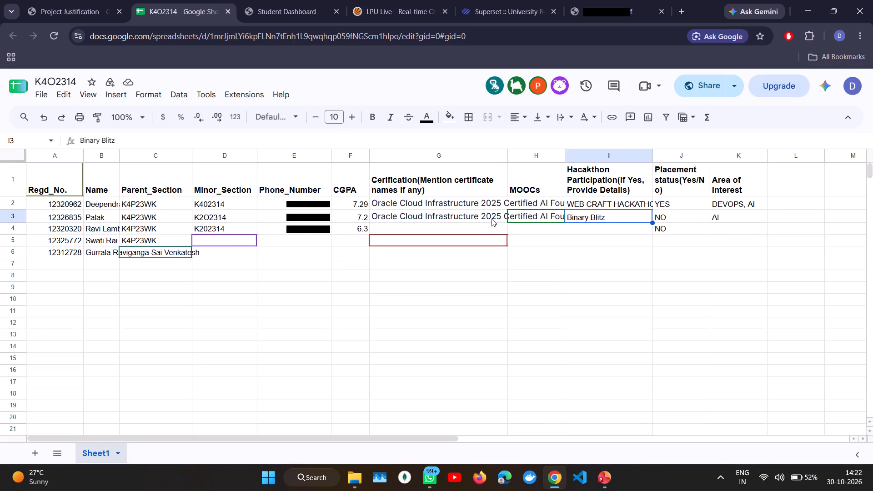
pyautogui.press('Left')
pyautogui.press('Left')
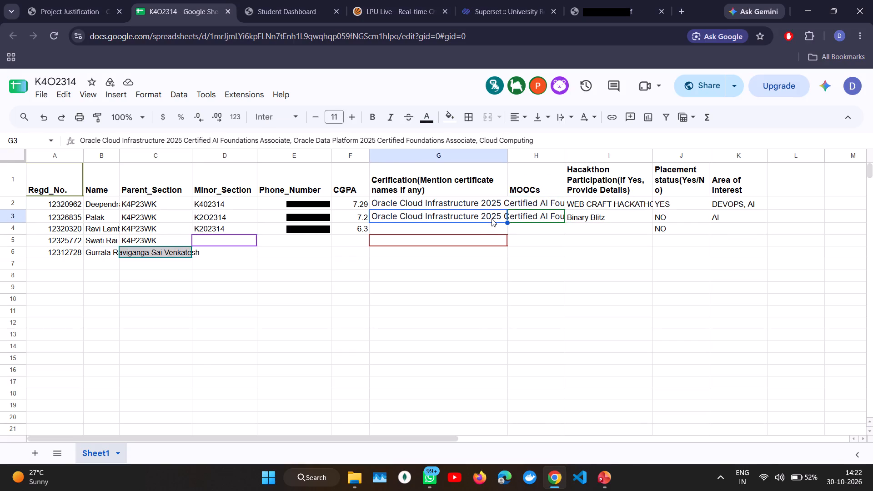
pyautogui.click(492, 219)
pyautogui.click(488, 215)
pyautogui.click(474, 205)
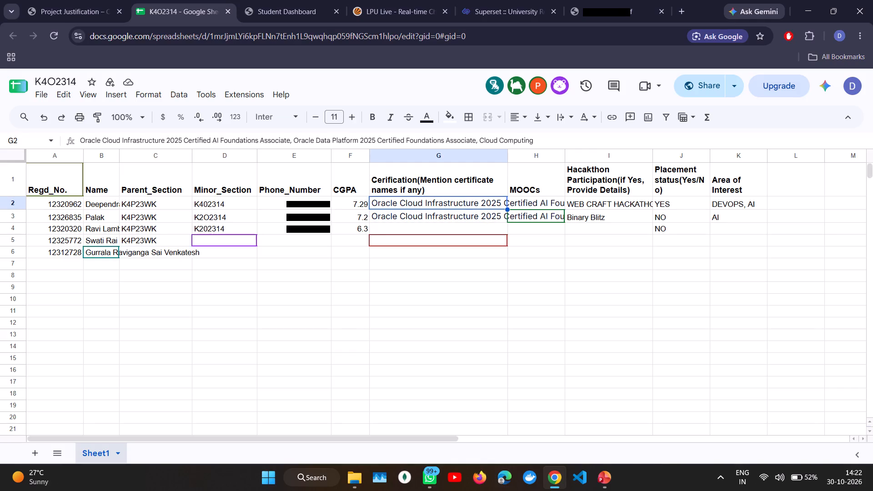
pyautogui.click(467, 197)
pyautogui.click(467, 202)
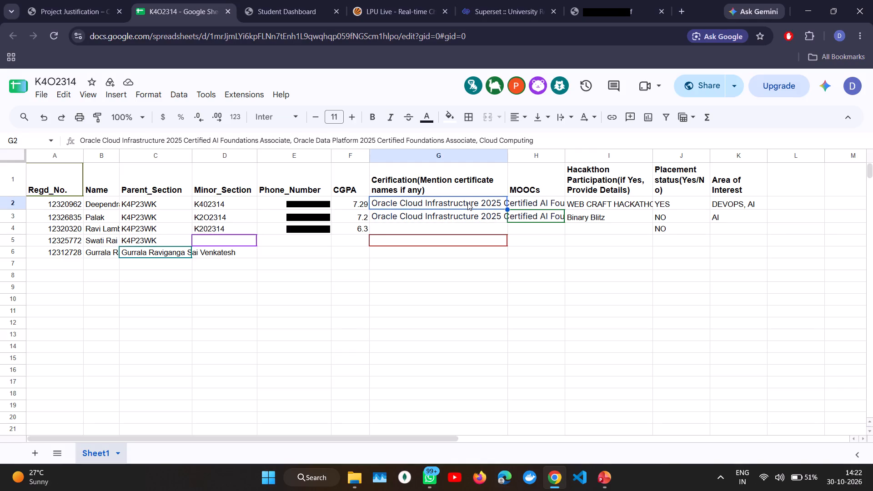
pyautogui.click(532, 202)
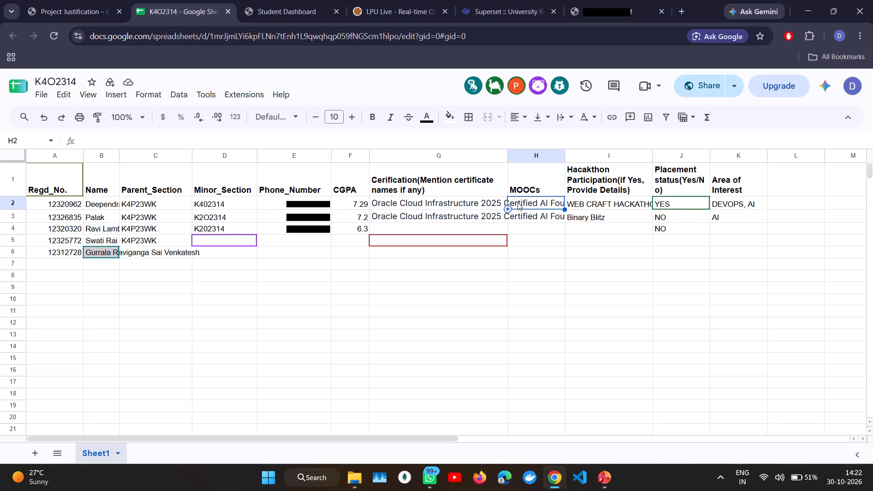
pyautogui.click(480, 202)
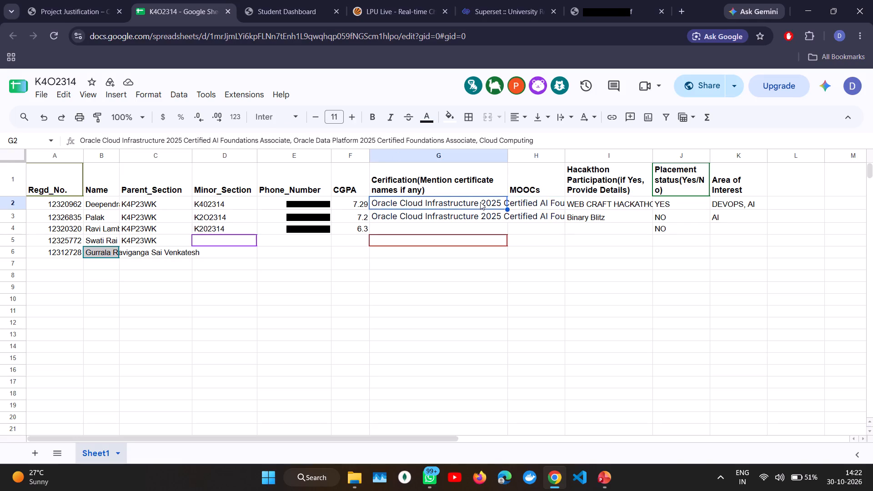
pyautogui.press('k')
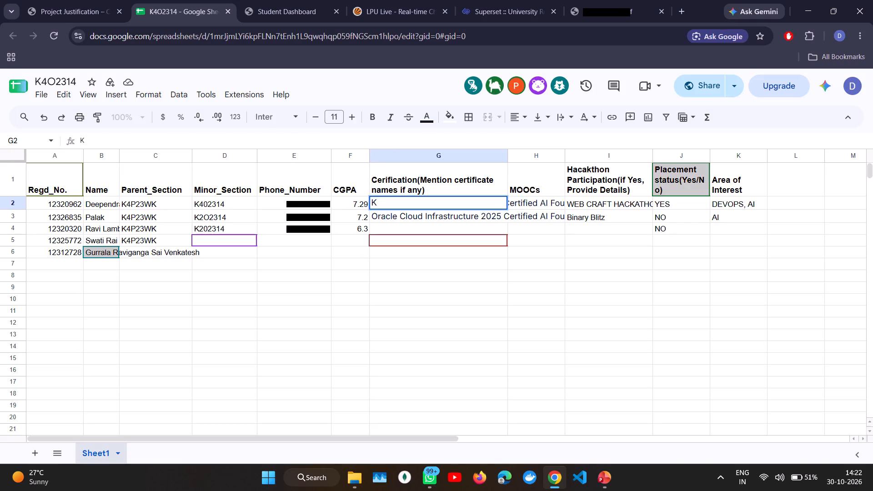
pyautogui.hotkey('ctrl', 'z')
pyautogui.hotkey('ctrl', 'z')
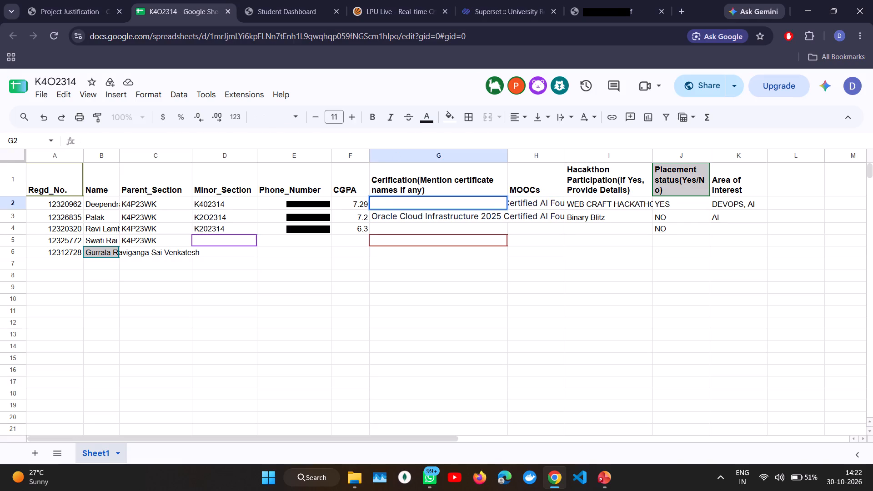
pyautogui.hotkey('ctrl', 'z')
# Copy the certification titles from Superset's Capgemini additional questions into the Certification cell of the student's own row 2.
pyautogui.click(519, 0)
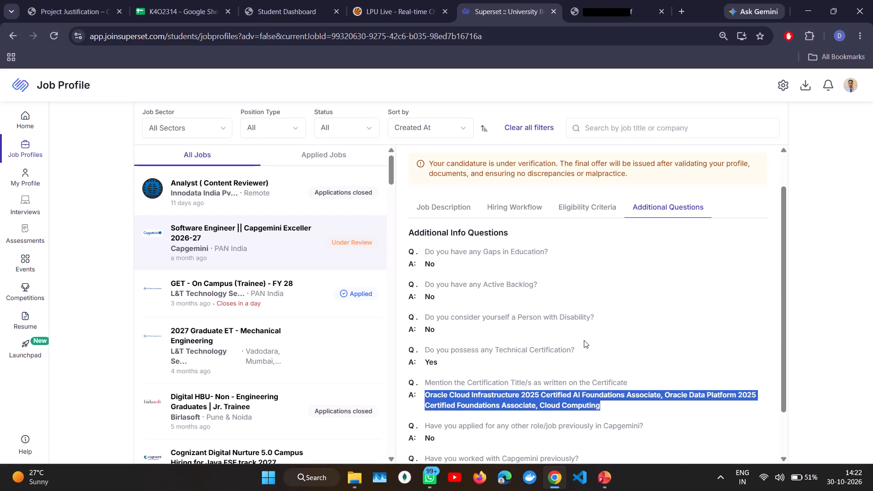
pyautogui.hotkey('ctrl', 'c')
pyautogui.click(427, 22)
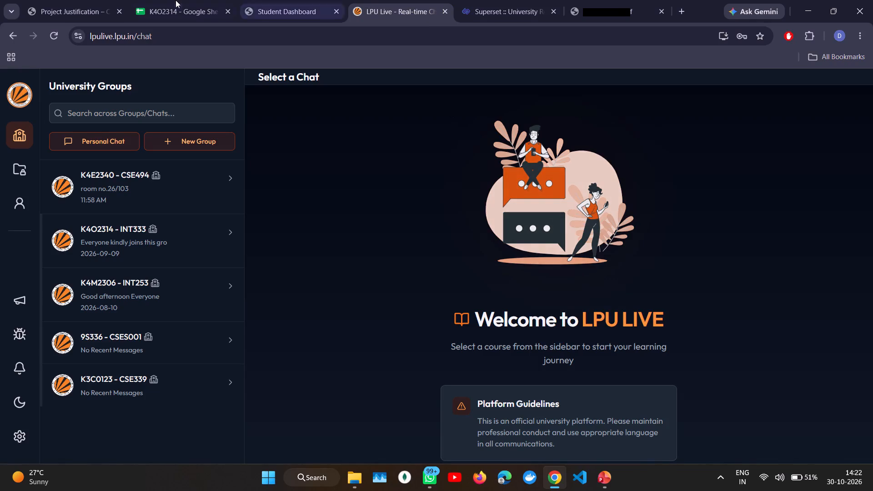
pyautogui.click(176, 0)
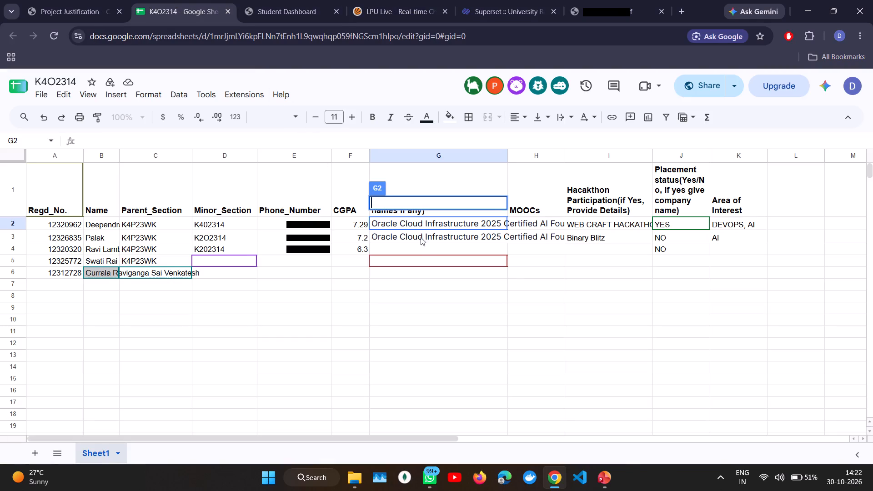
pyautogui.click(449, 225)
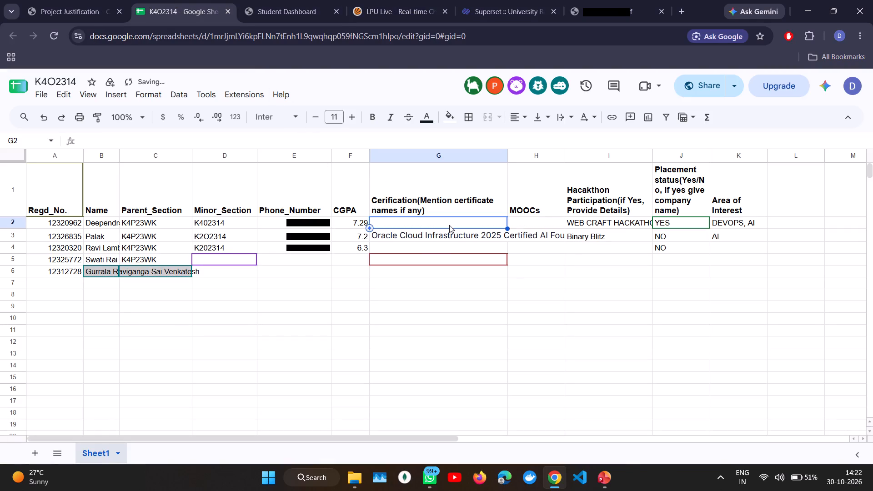
pyautogui.click(445, 223)
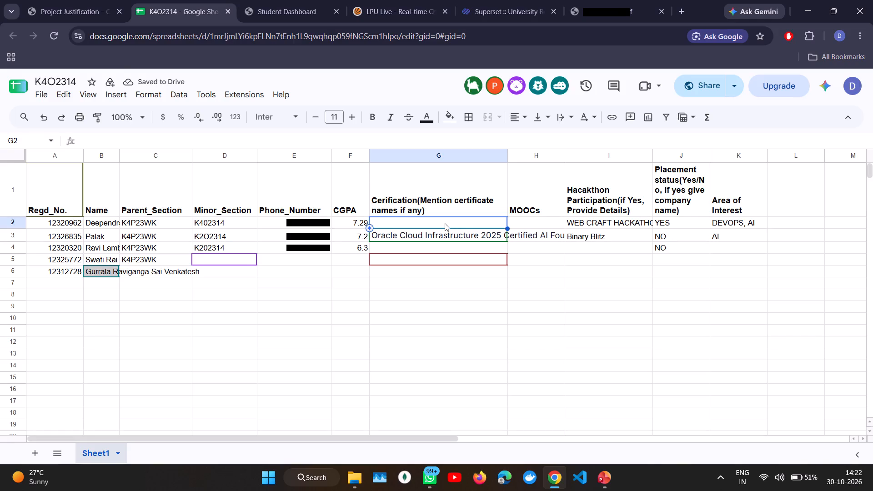
pyautogui.hotkey('ctrl', 'v')
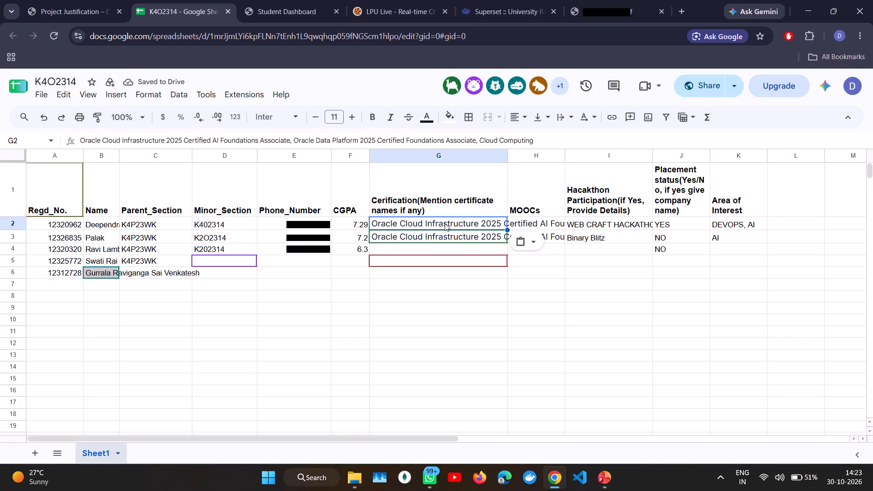
# Review the entries across the student's own row 2, including the CGPA, Certification and Area of Interest cells.
pyautogui.press('Right')
pyautogui.press('Right')
pyautogui.press('Right')
pyautogui.press('Down')
pyautogui.press('Down')
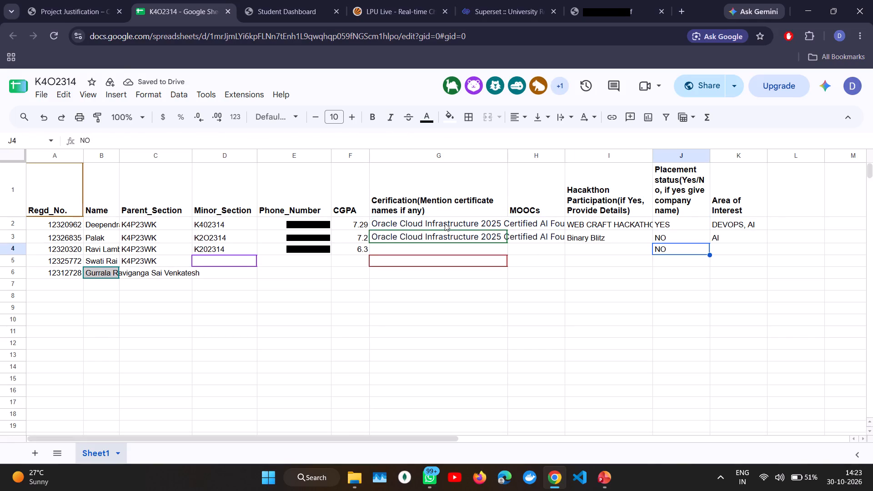
pyautogui.press('Left')
pyautogui.press('Left')
pyautogui.press('Left')
pyautogui.press('Left')
pyautogui.press('Left')
pyautogui.press('Left')
pyautogui.press('Left')
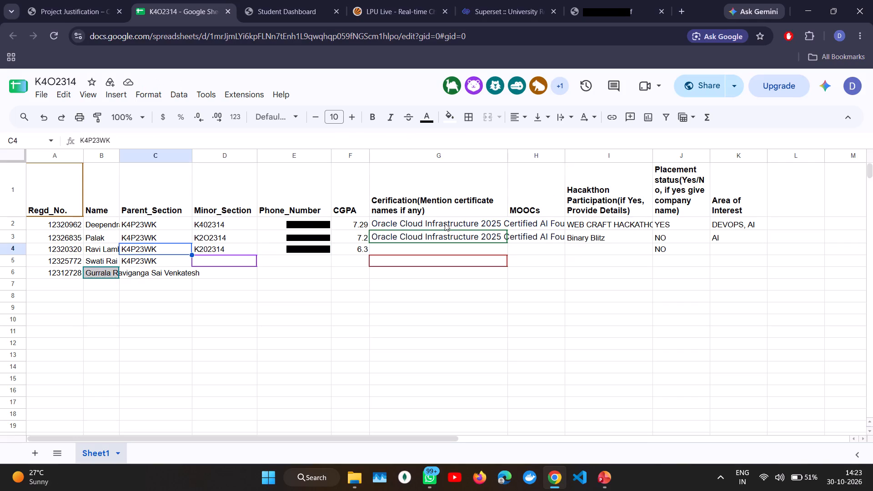
pyautogui.press('Up')
pyautogui.press('Up')
pyautogui.press('Right')
pyautogui.press('Right')
pyautogui.press('Right')
pyautogui.press('Right')
pyautogui.press('Right')
pyautogui.press('Right')
pyautogui.press('Right')
pyautogui.press('Right')
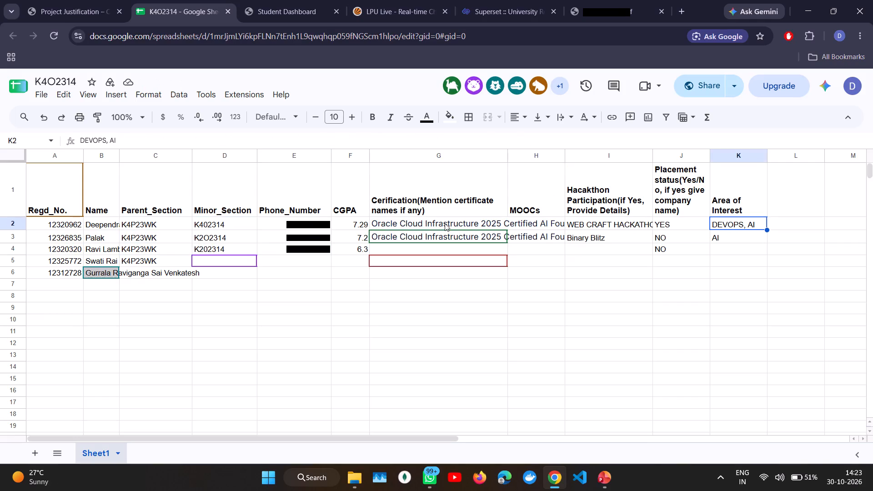
pyautogui.press('Left')
pyautogui.press('Left')
pyautogui.press('Left')
pyautogui.press('Left')
pyautogui.press('Left')
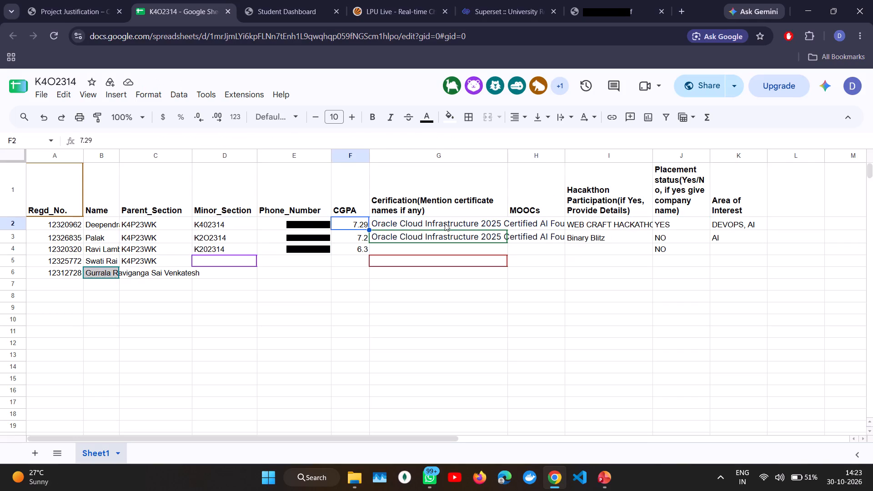
pyautogui.press('Right')
pyautogui.click(445, 223)
pyautogui.click(445, 223)
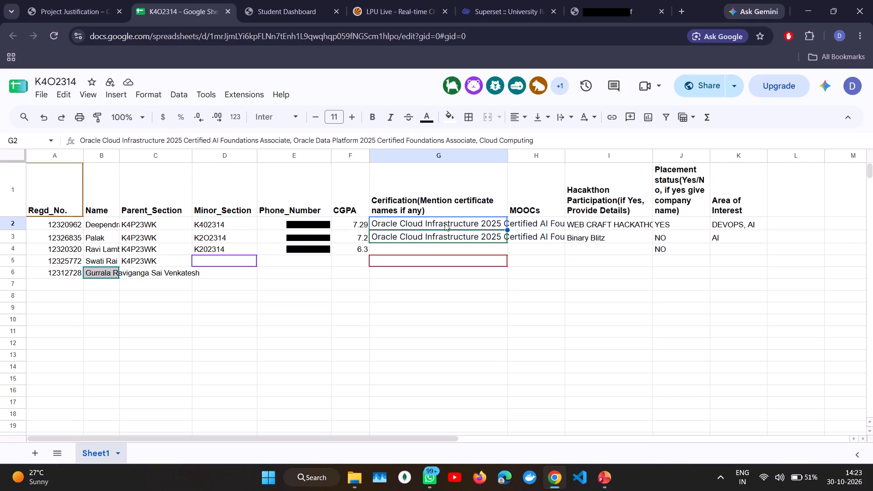
pyautogui.click(449, 223)
pyautogui.click(351, 222)
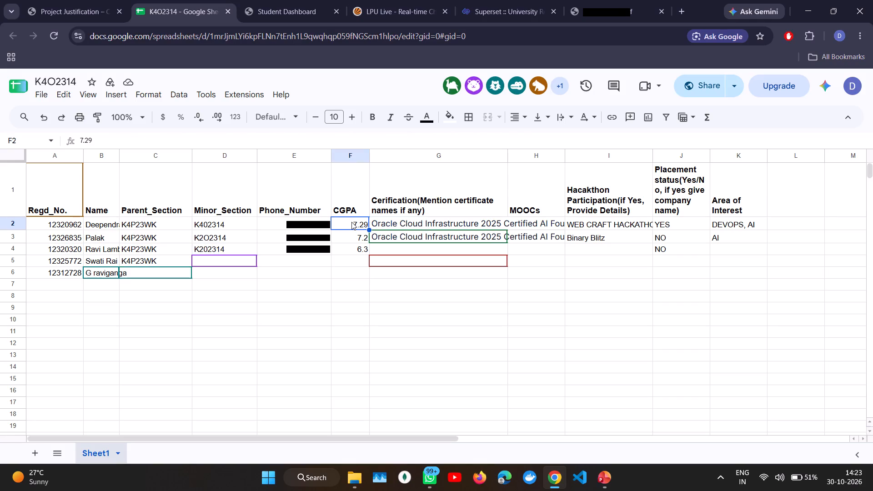
pyautogui.click(351, 222)
pyautogui.click(351, 222)
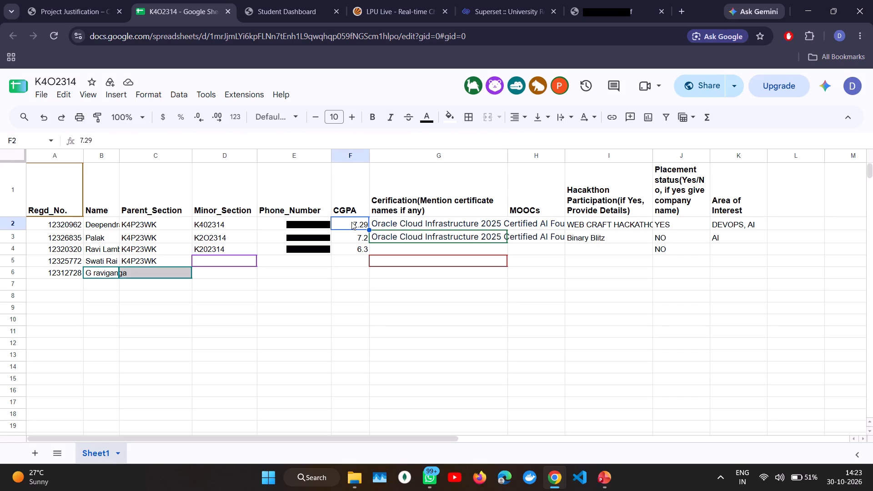
pyautogui.click(389, 221)
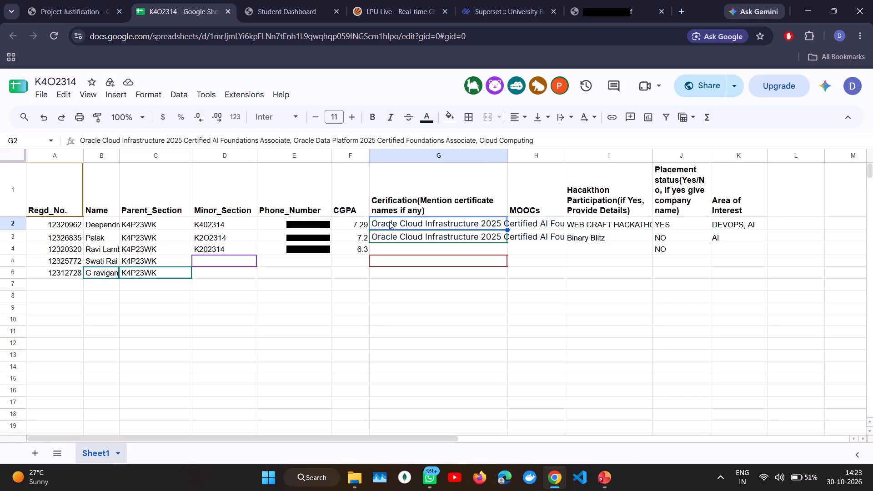
pyautogui.click(389, 221)
# Enter "WEB CRAFT HACKATHON" as the Hackathon Participation in the student's own row 2.
pyautogui.click(595, 224)
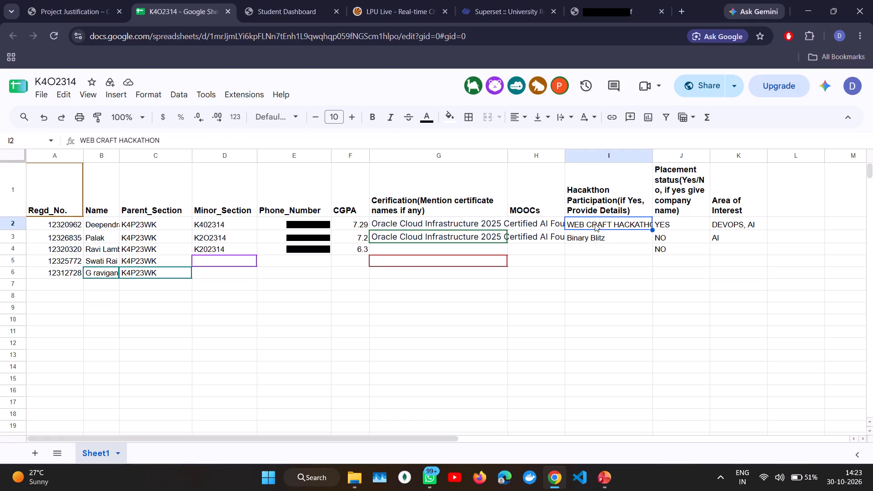
pyautogui.press('n')
pyautogui.press('BackSpace')
pyautogui.press('BackSpace')
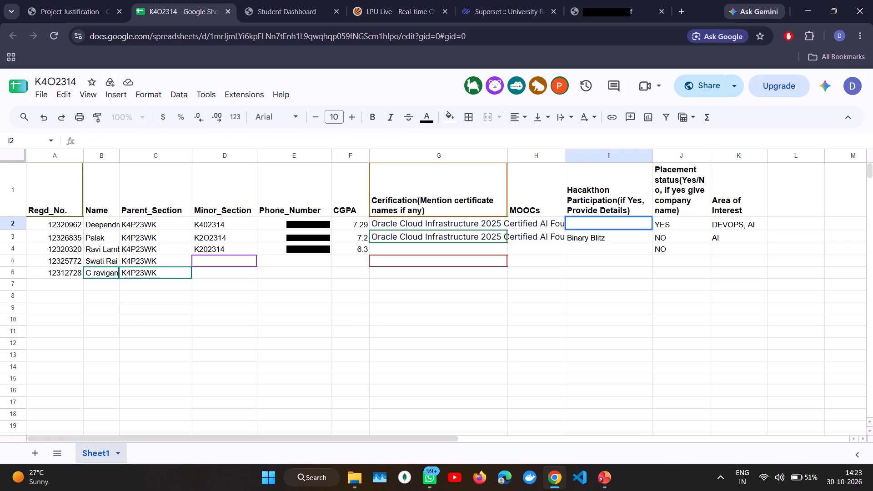
pyautogui.write('WEB')
pyautogui.press('space')
pyautogui.write('C')
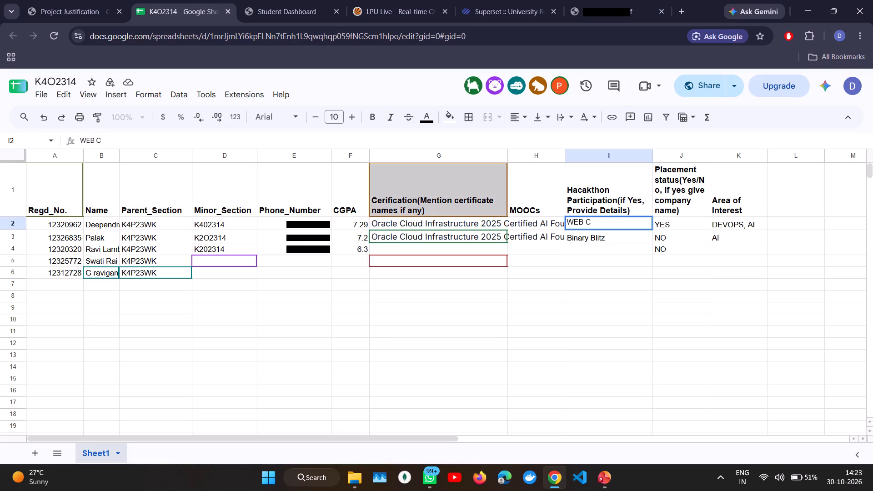
pyautogui.write('RAFT')
pyautogui.press('space')
pyautogui.write('HACK')
pyautogui.write('ATHON')
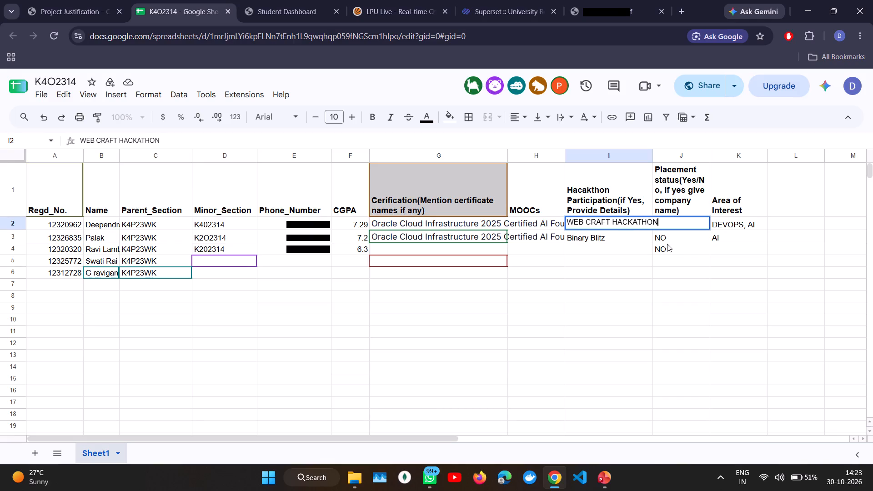
pyautogui.click(668, 241)
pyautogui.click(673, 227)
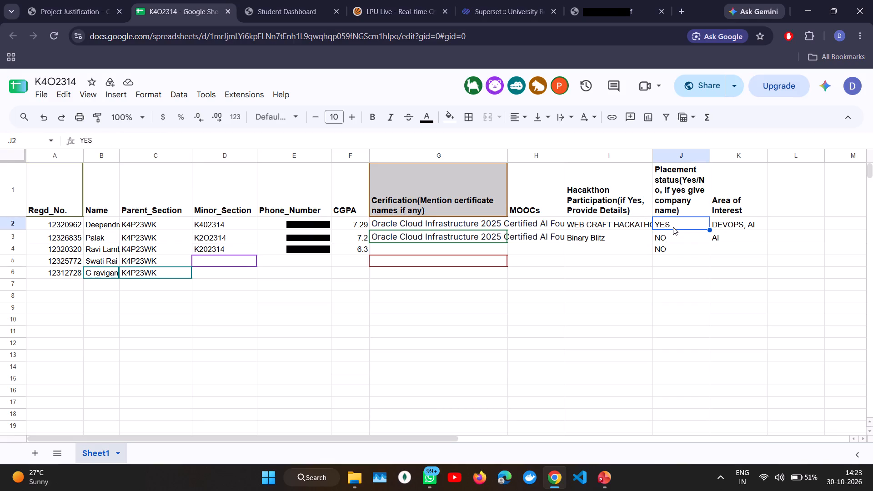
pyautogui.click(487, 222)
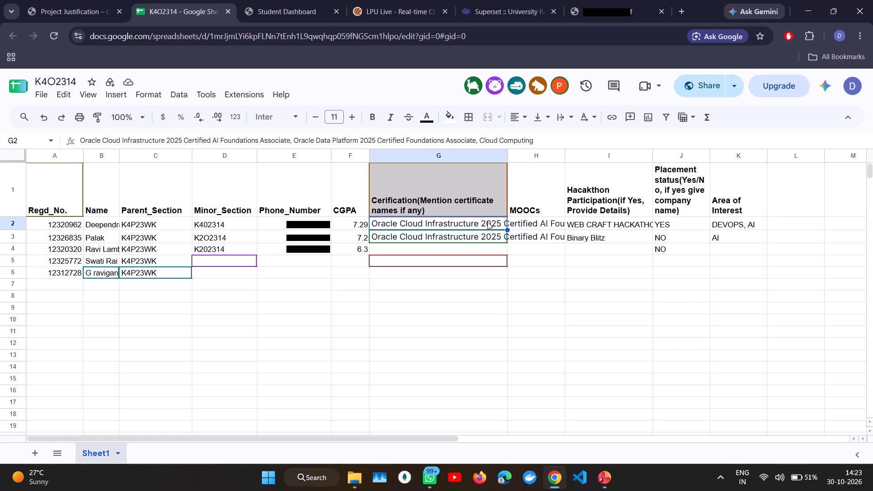
# Enter "CLOUD COMPUTING" in the MOOCs cell of the student's own row 2.
pyautogui.click(532, 227)
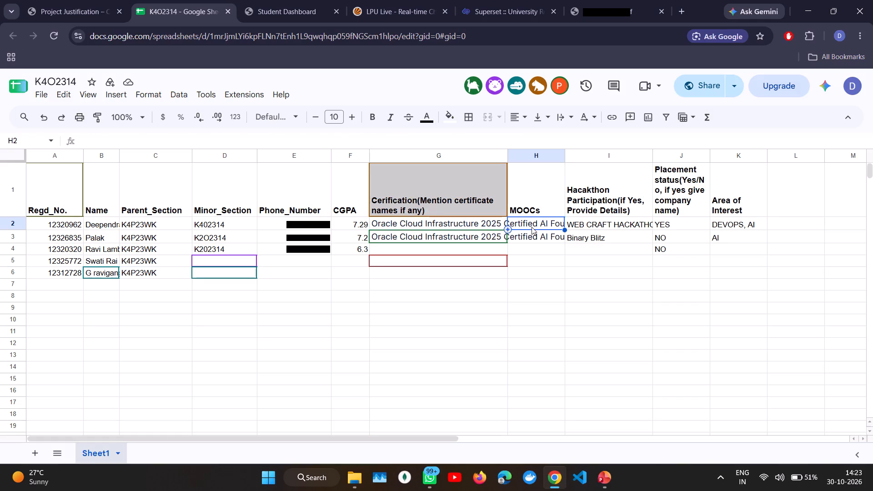
pyautogui.write('cLO')
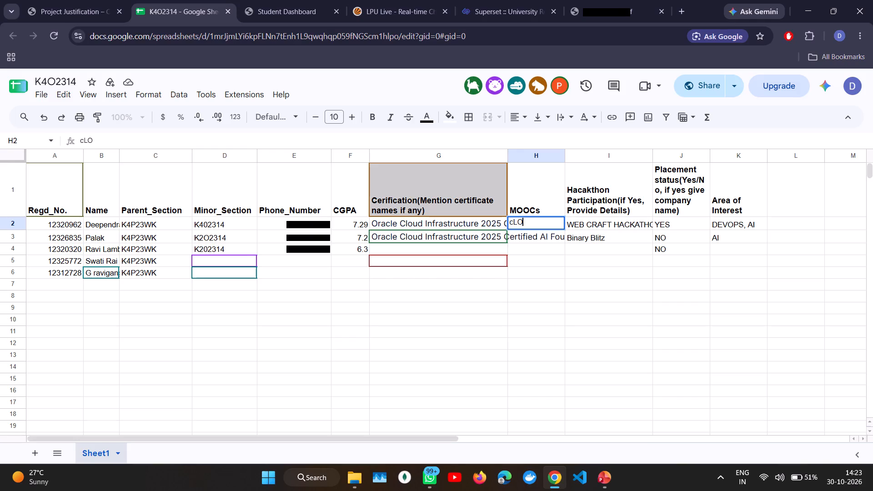
pyautogui.press('BackSpace')
pyautogui.press('BackSpace')
pyautogui.press('BackSpace')
pyautogui.write('CLOUN')
pyautogui.press('BackSpace')
pyautogui.write('D COMPUTING')
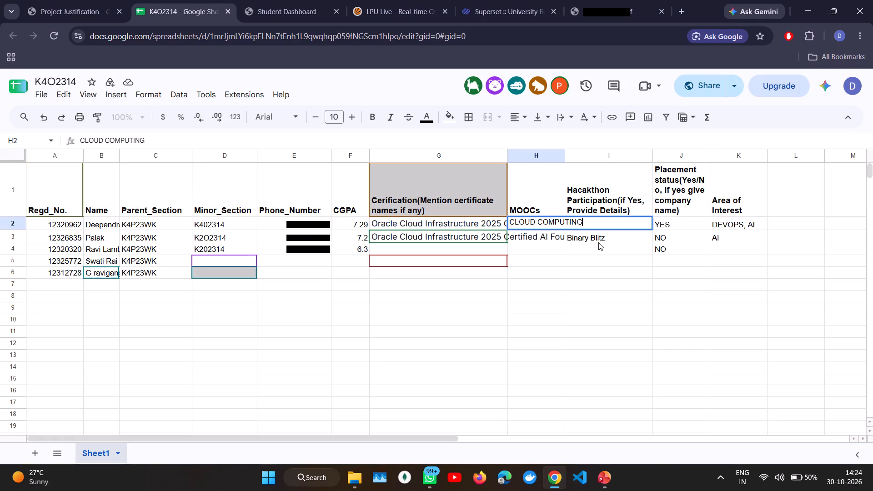
pyautogui.click(598, 242)
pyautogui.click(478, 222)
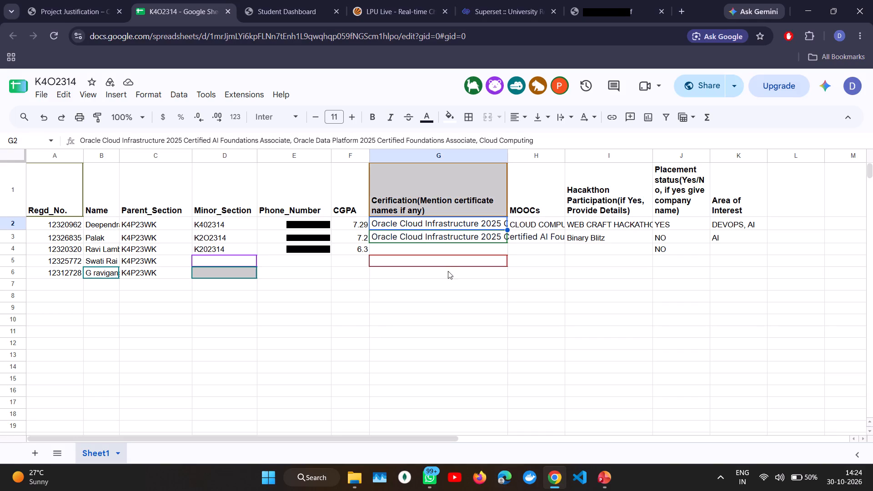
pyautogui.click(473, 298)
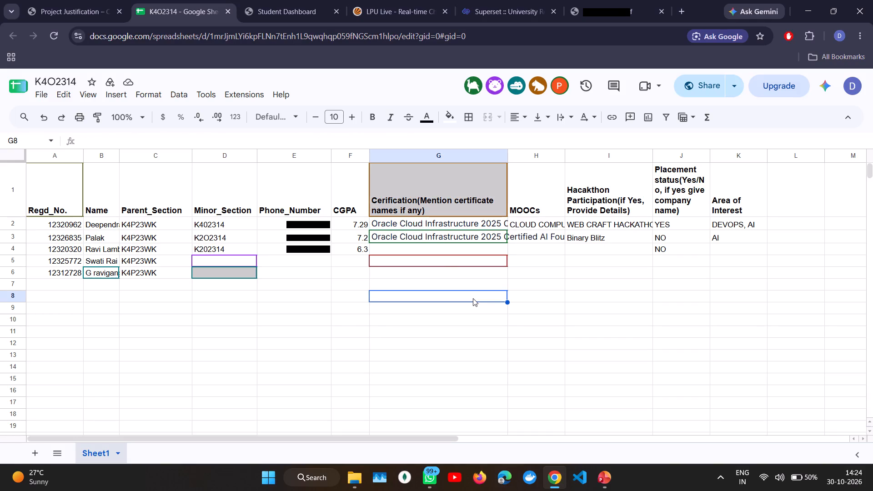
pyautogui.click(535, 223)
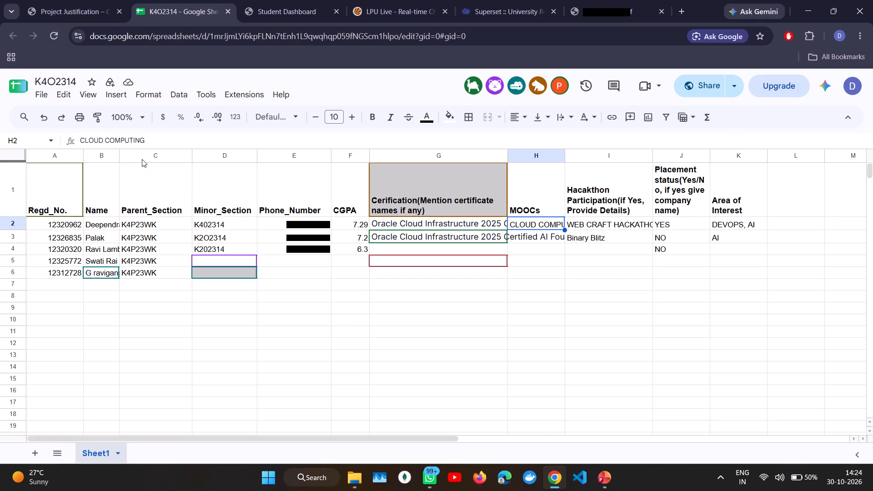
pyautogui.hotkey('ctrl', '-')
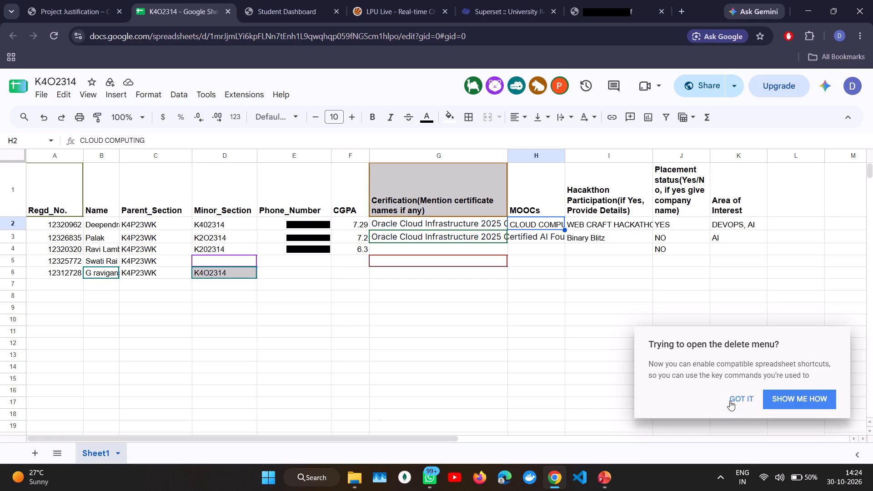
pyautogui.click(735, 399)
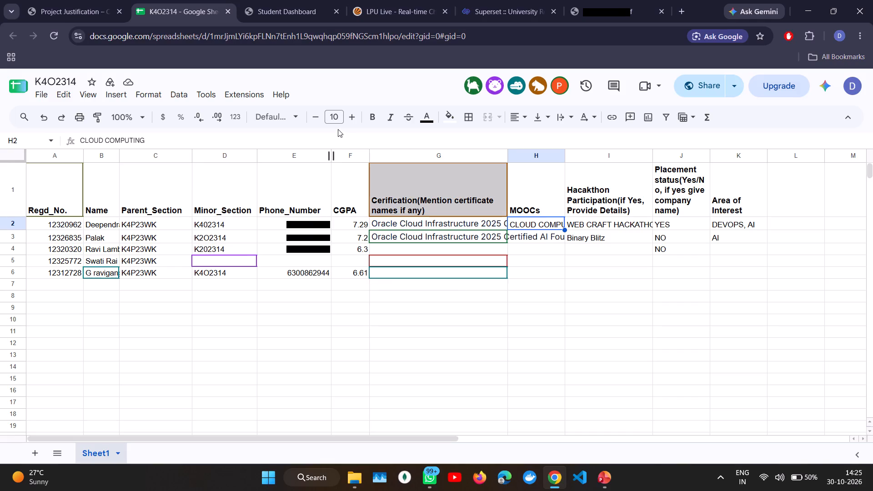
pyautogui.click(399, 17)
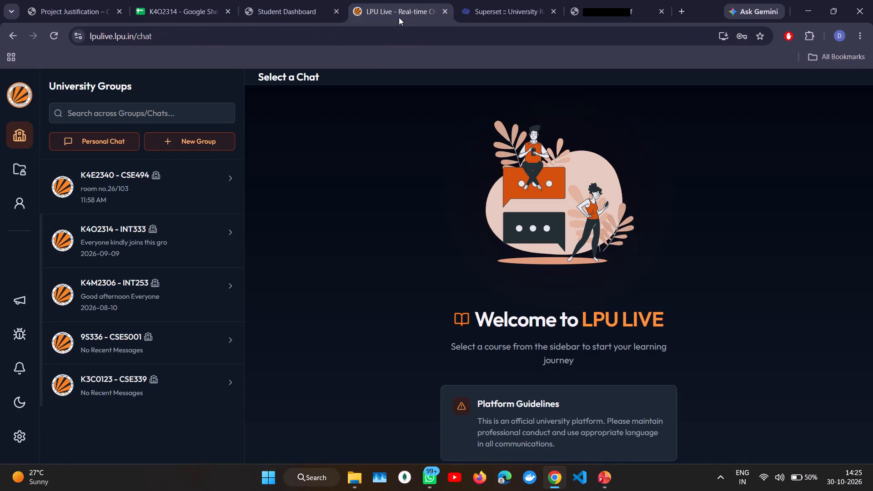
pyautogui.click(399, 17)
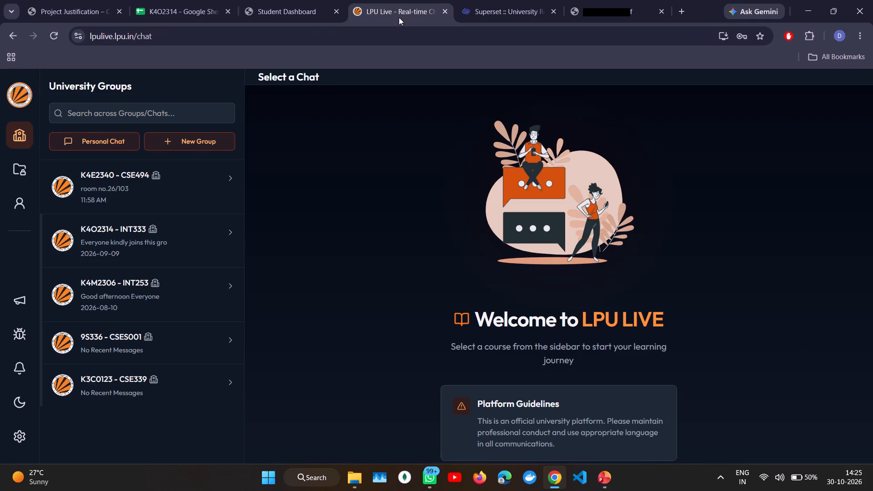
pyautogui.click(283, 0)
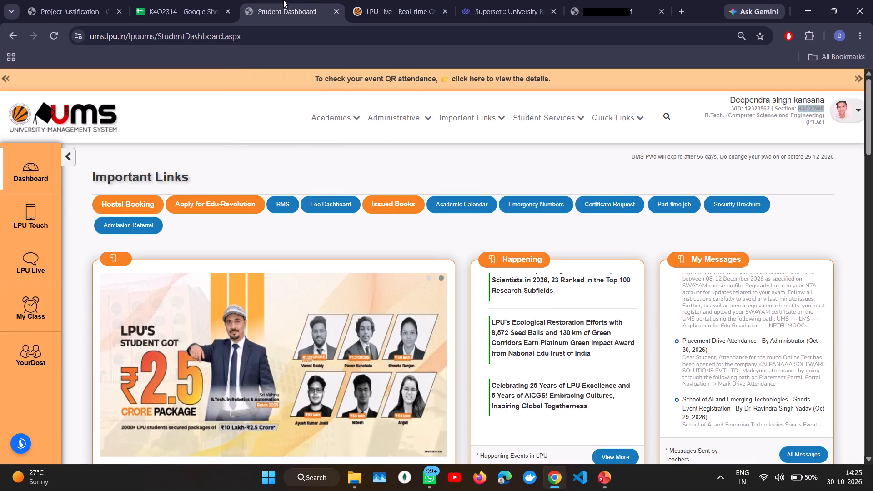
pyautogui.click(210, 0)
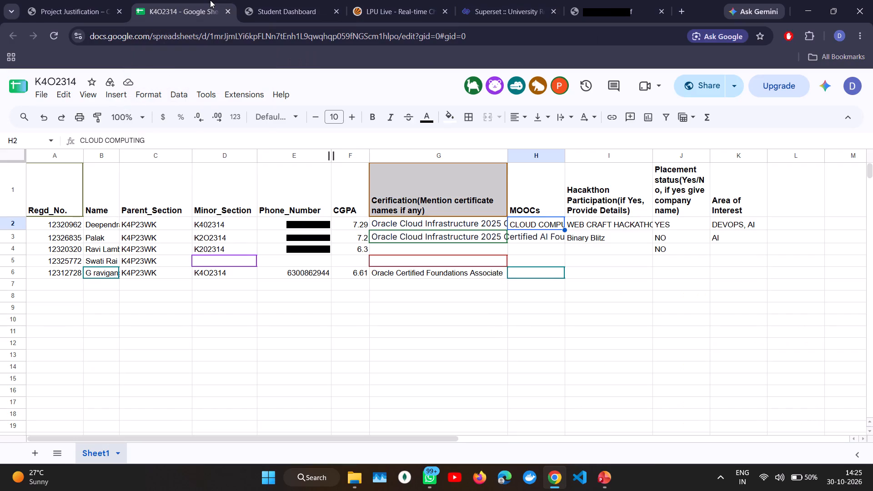
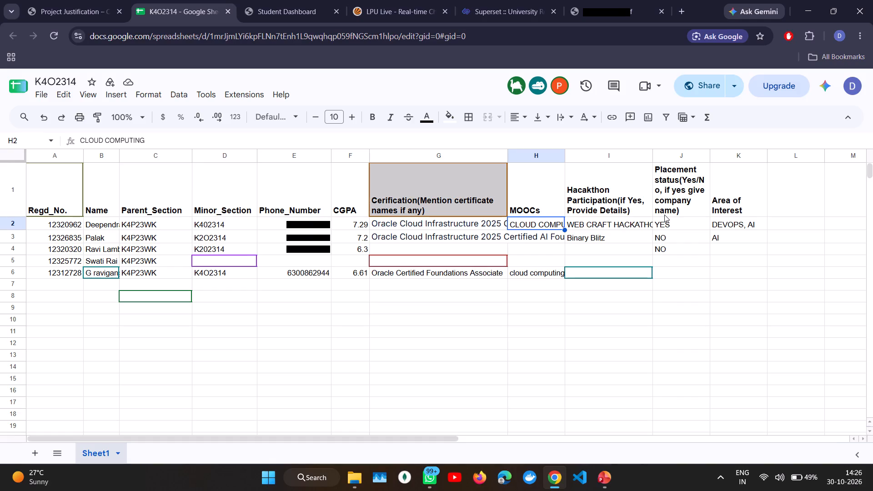
# Enter "YES, CAPGEMINI" as the Placement status in the student's own row 2.
pyautogui.click(676, 222)
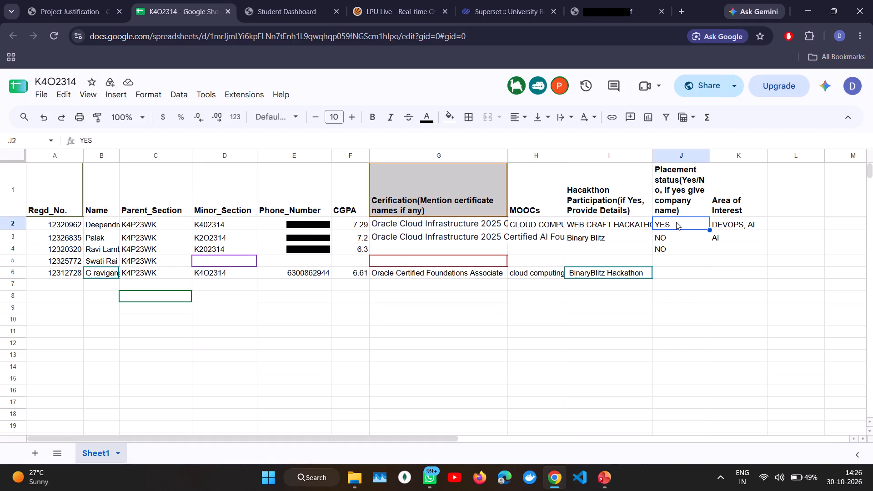
pyautogui.click(676, 222)
pyautogui.click(676, 222)
pyautogui.write('YES')
pyautogui.write(',')
pyautogui.press('space')
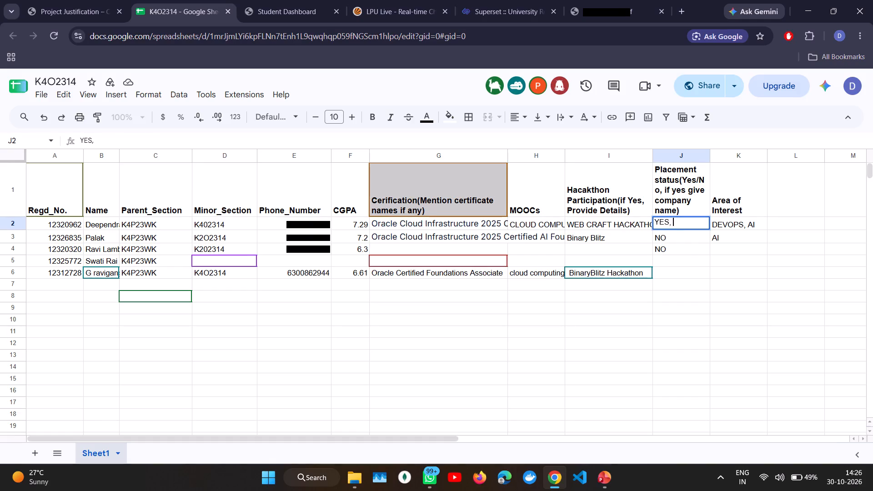
pyautogui.press('space')
pyautogui.write('CAPGEMINI')
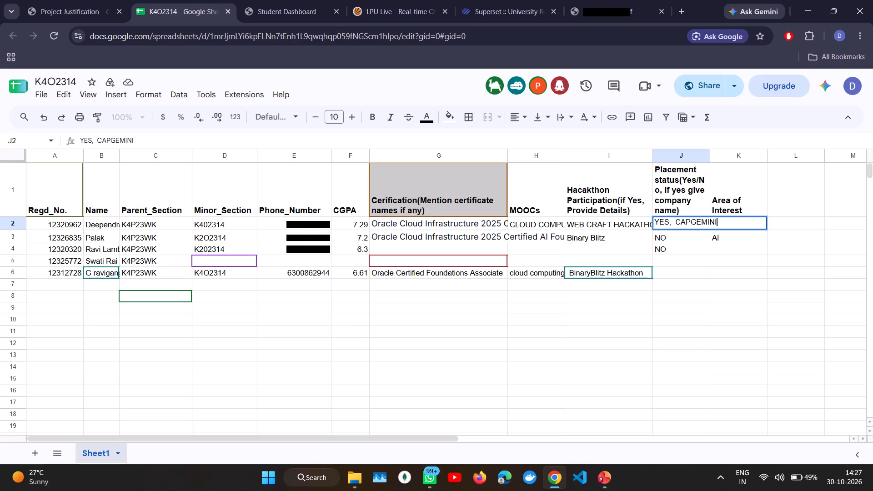
# Search Google for "capgemini founder current ceo and founded year" and check the Capgemini job profile in Superset.
pyautogui.click(686, 3)
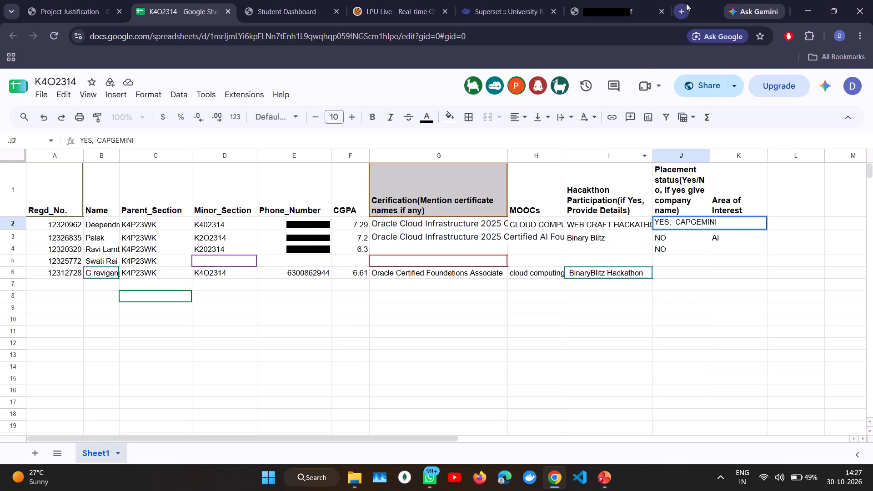
pyautogui.write('CAP')
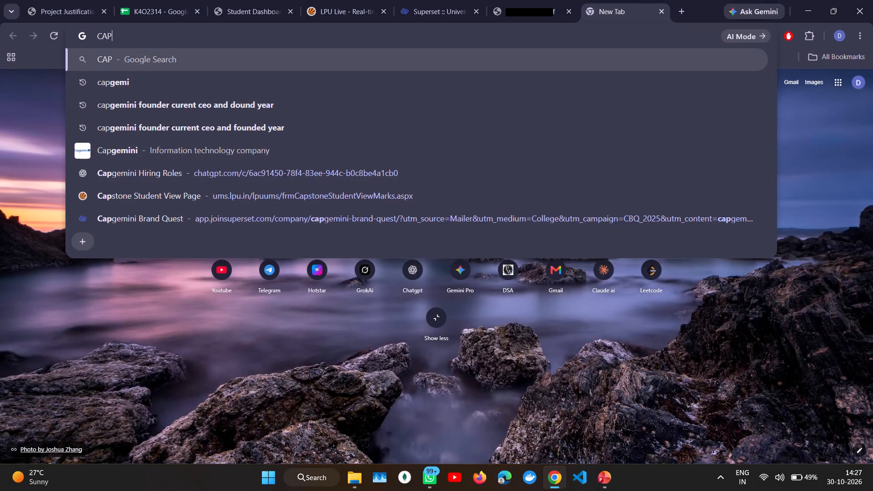
pyautogui.press('Return')
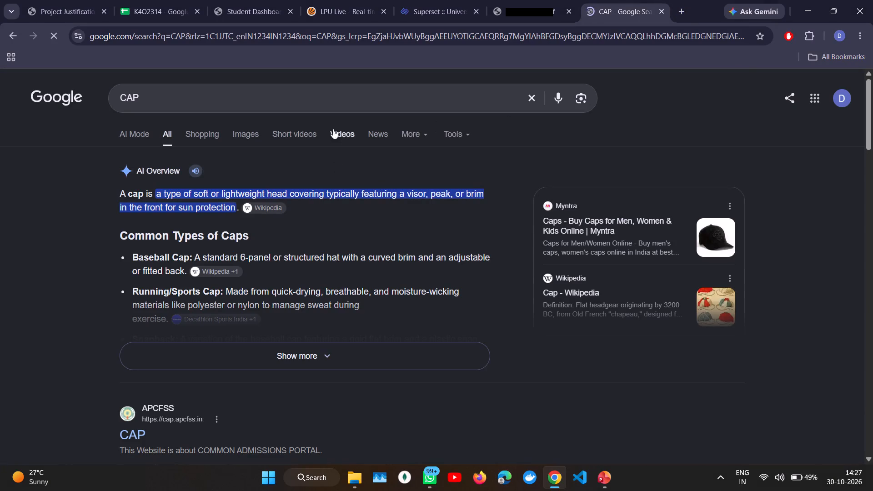
pyautogui.click(357, 101)
pyautogui.press('BackSpace')
pyautogui.press('BackSpace')
pyautogui.press('BackSpace')
pyautogui.press('BackSpace')
pyautogui.press('BackSpace')
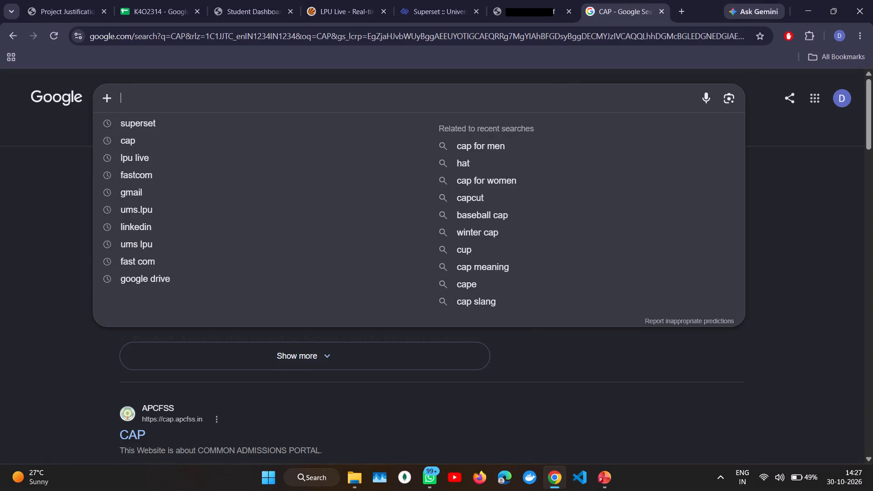
pyautogui.write('CAP')
pyautogui.click(306, 117)
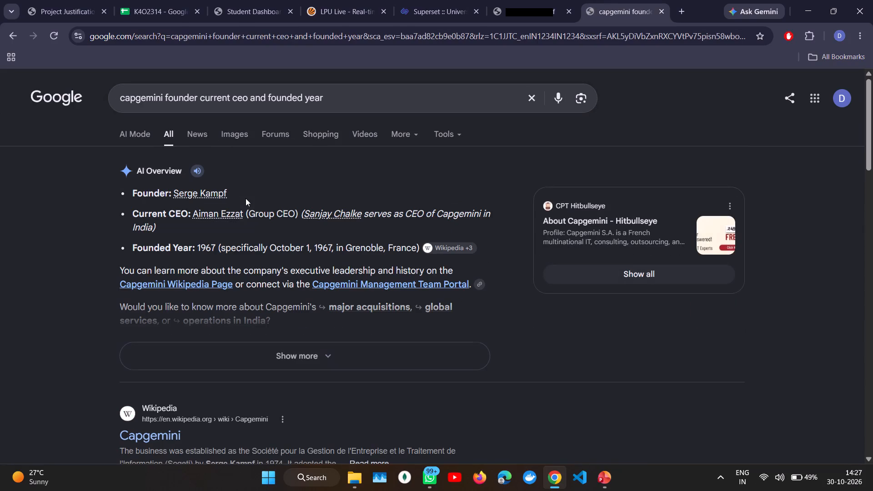
pyautogui.click(442, 0)
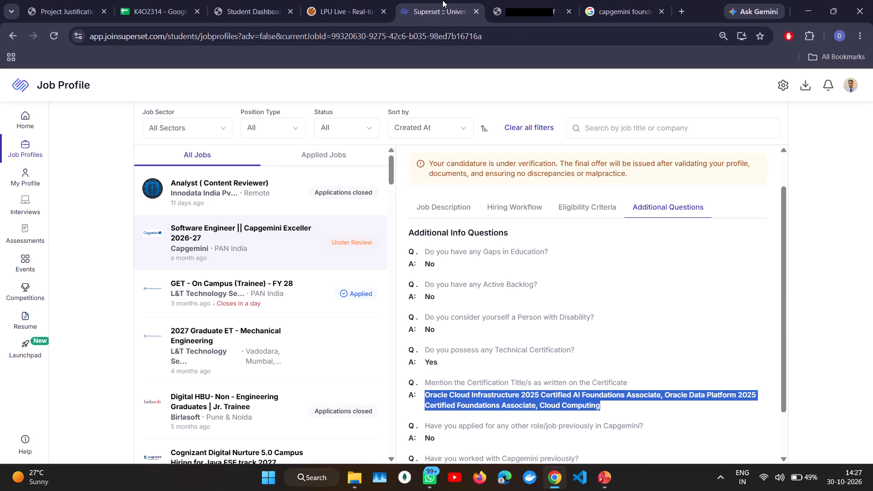
# Return to the K4O2314 spreadsheet and commit the pending Placement status entry in row 2.
pyautogui.click(187, 0)
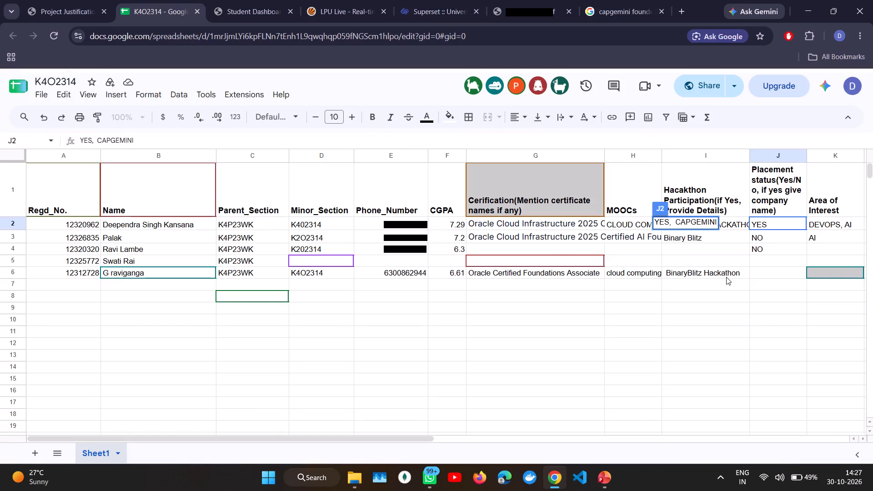
pyautogui.click(781, 298)
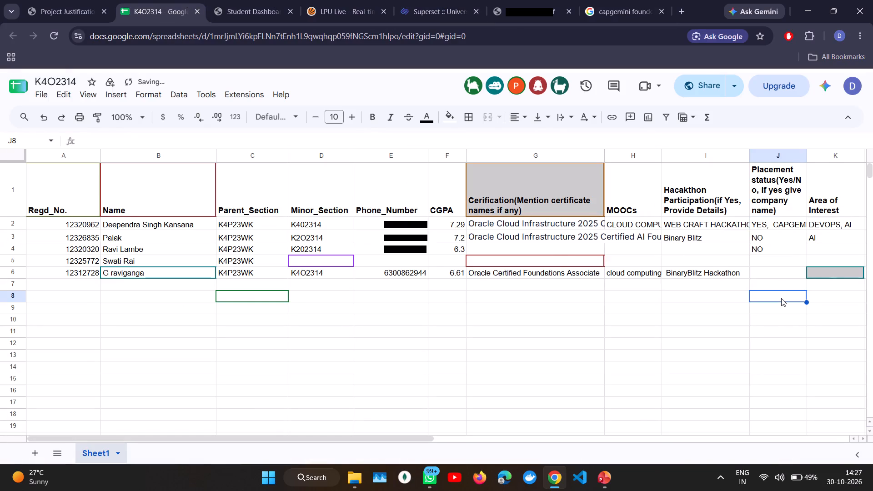
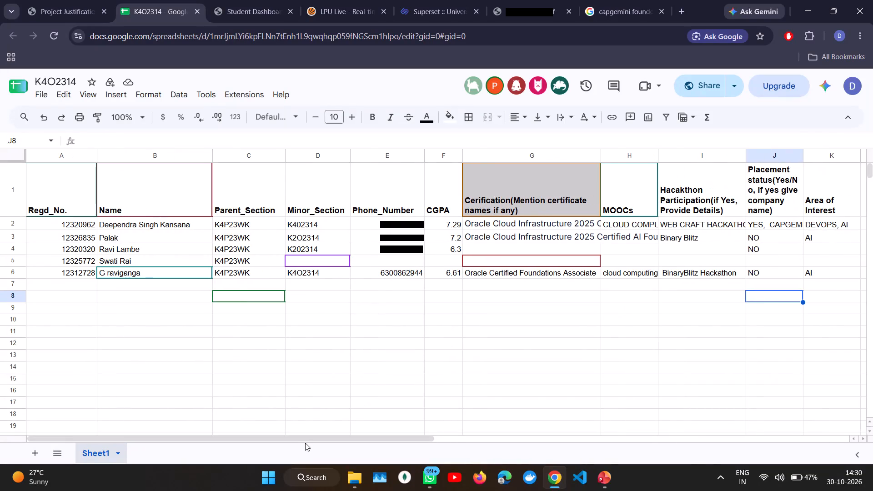
# Review the sheet's columns from Regd_No. through Area of Interest and beyond for any remaining fields to fill in.
pyautogui.moveTo(305, 443); pyautogui.dragTo(312, 439)
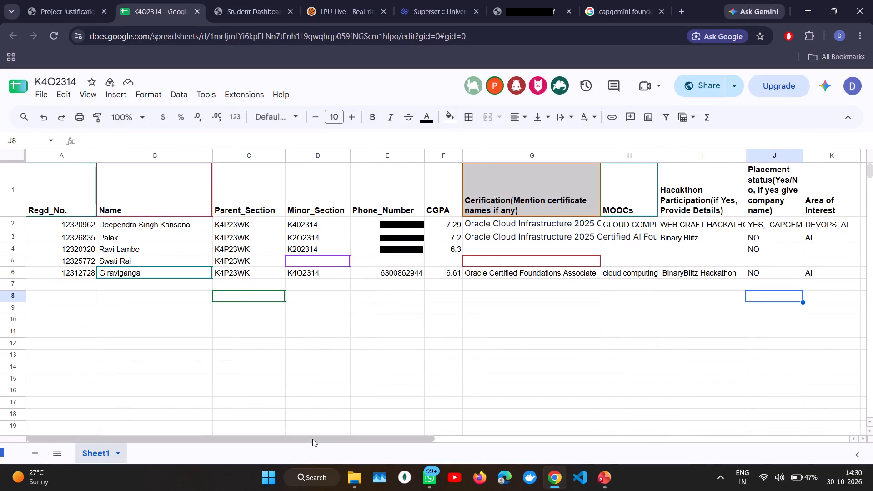
pyautogui.moveTo(312, 439); pyautogui.dragTo(334, 439)
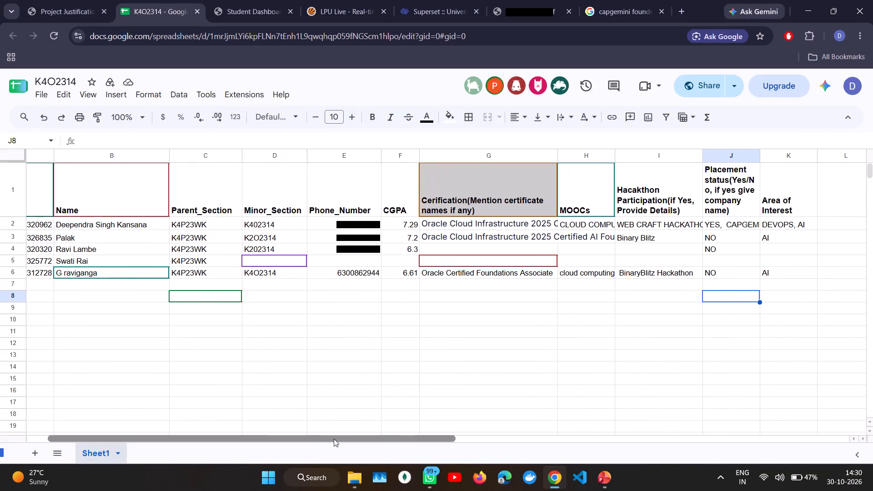
pyautogui.moveTo(334, 439); pyautogui.dragTo(343, 439)
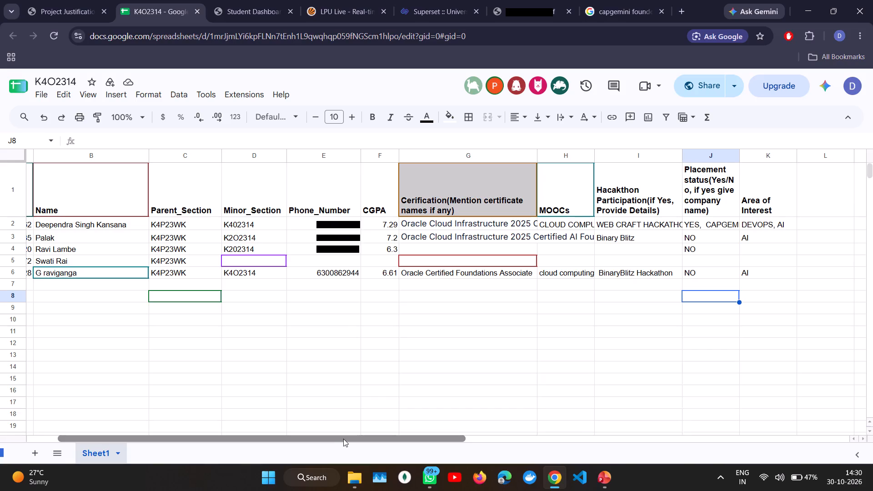
pyautogui.moveTo(343, 439); pyautogui.dragTo(343, 434)
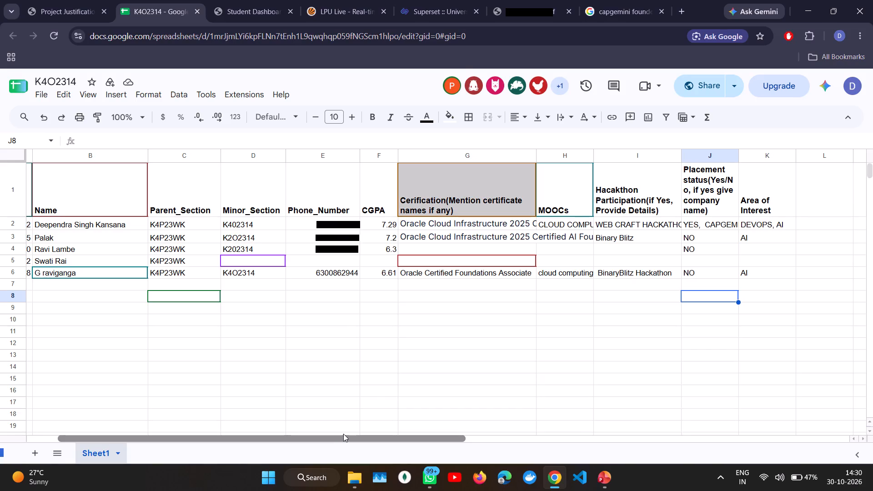
pyautogui.moveTo(343, 434); pyautogui.dragTo(627, 399)
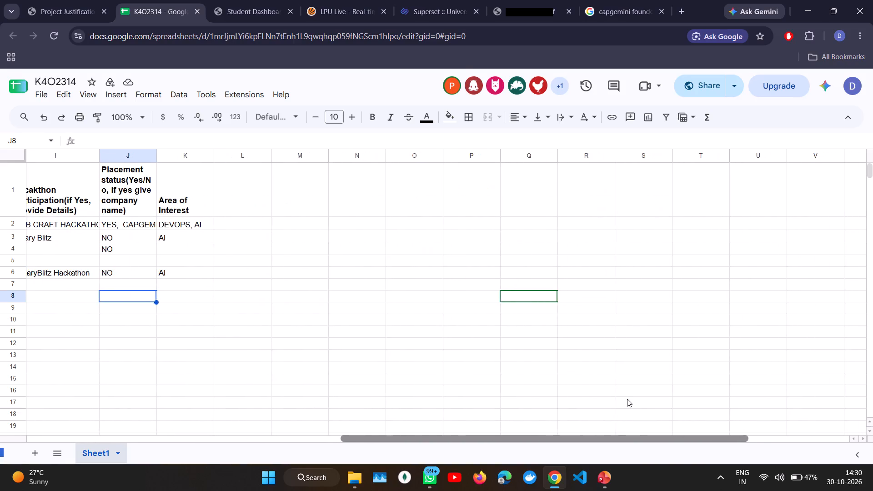
pyautogui.moveTo(627, 399); pyautogui.dragTo(333, 379)
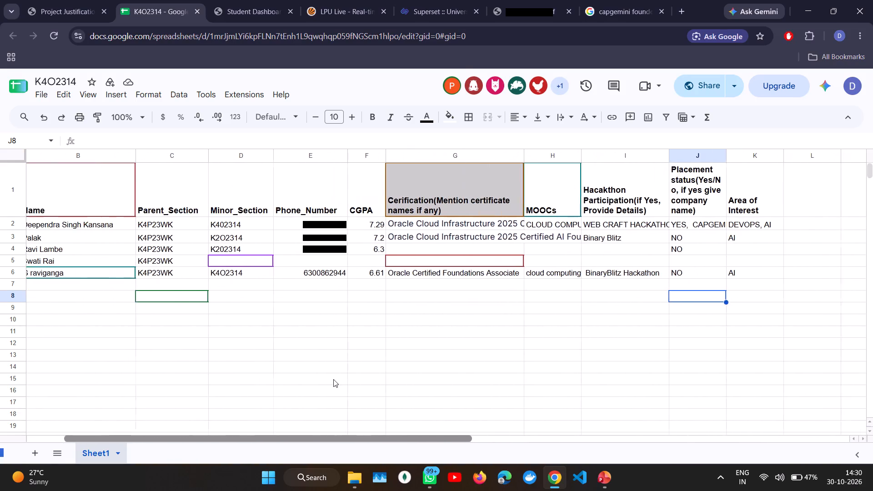
pyautogui.moveTo(333, 379); pyautogui.dragTo(288, 382)
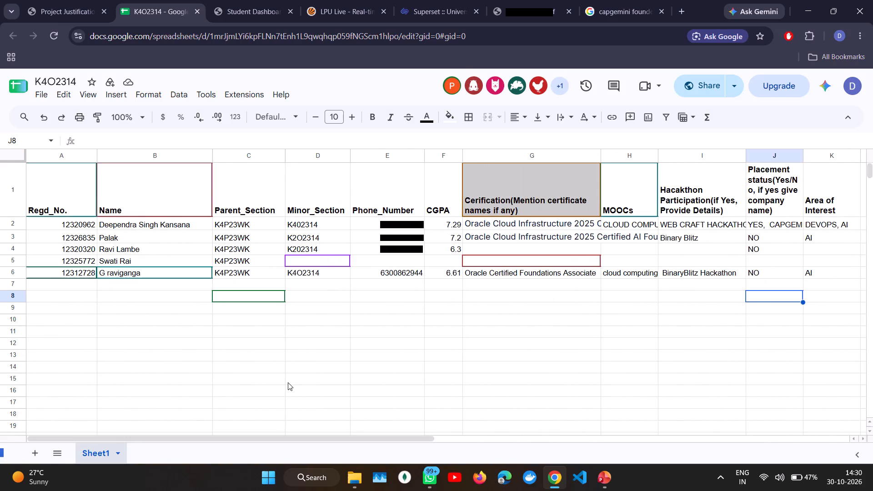
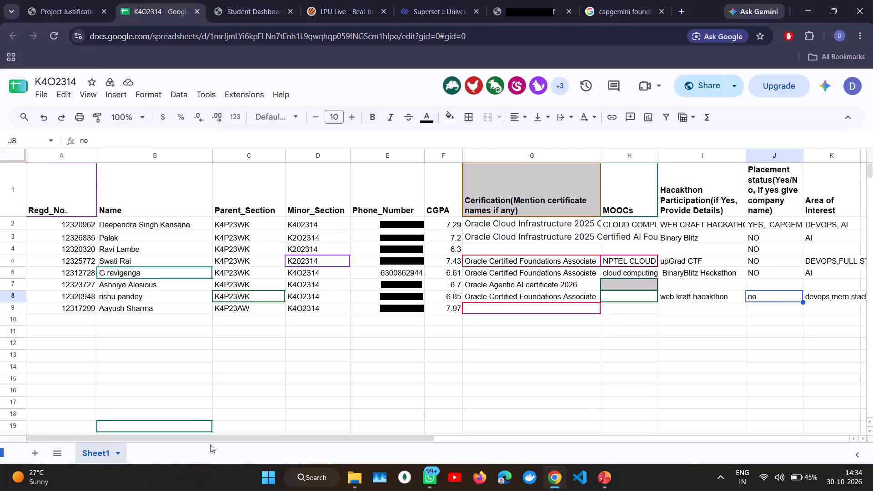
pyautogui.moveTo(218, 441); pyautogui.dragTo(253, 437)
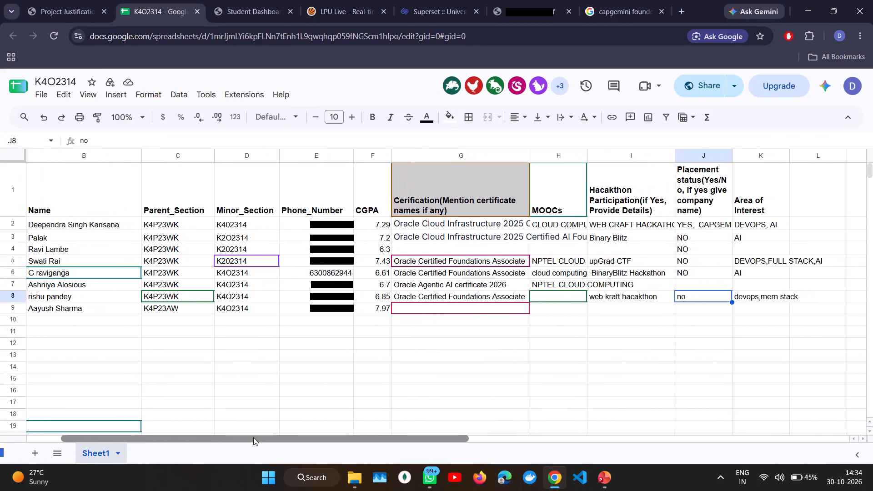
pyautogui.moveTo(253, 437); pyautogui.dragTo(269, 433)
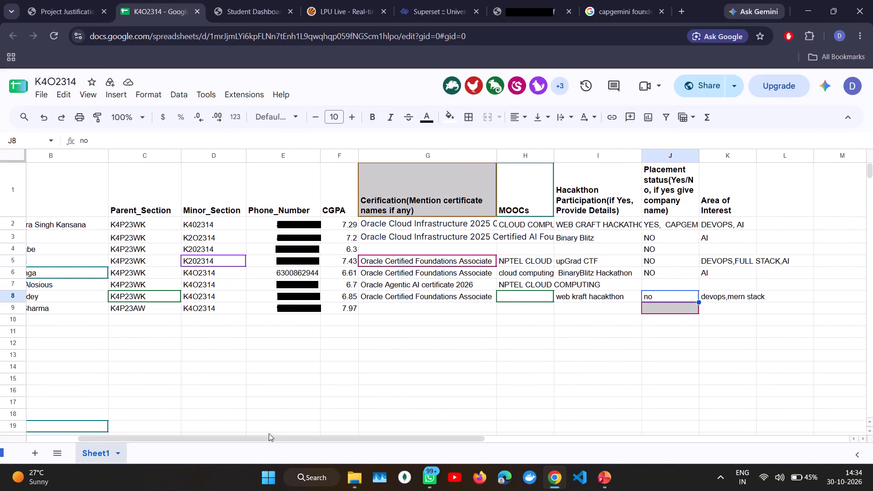
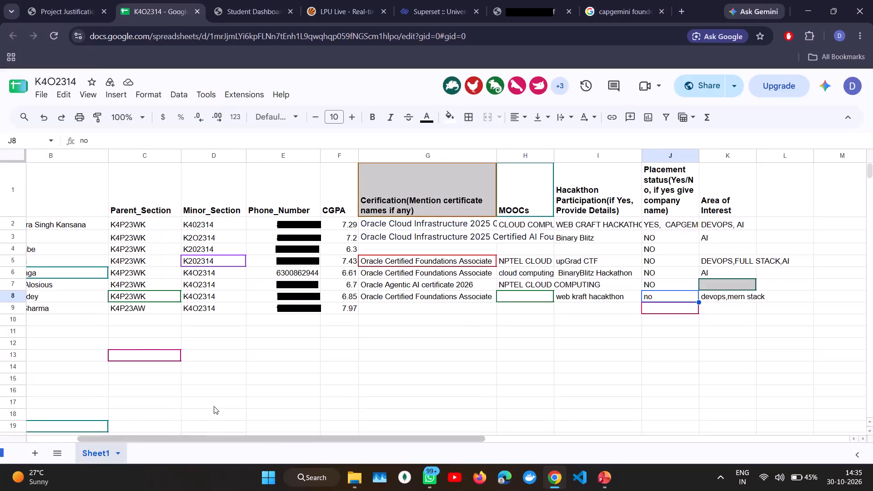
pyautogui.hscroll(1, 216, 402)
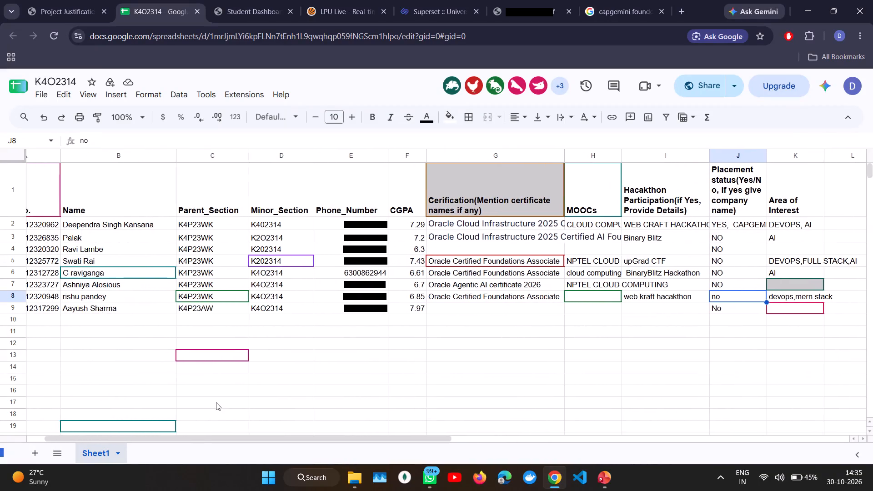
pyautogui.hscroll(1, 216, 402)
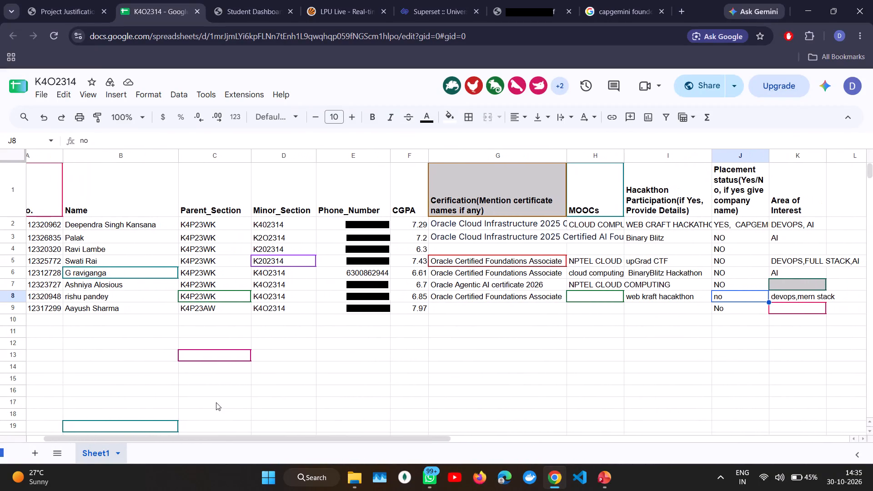
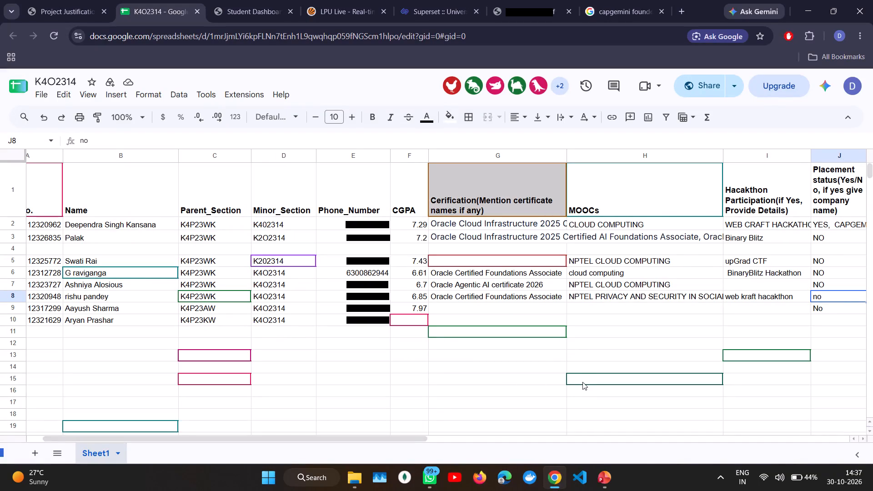
# Review the filled-in student rows across all columns, from Name through Area of Interest.
pyautogui.click(139, 429)
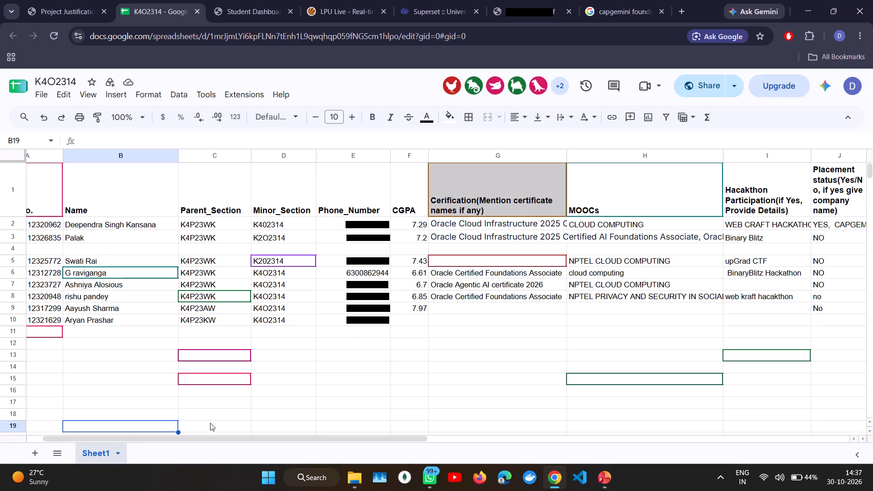
pyautogui.moveTo(228, 442); pyautogui.dragTo(250, 444)
pyautogui.moveTo(250, 444); pyautogui.dragTo(251, 436)
pyautogui.moveTo(251, 436); pyautogui.dragTo(265, 436)
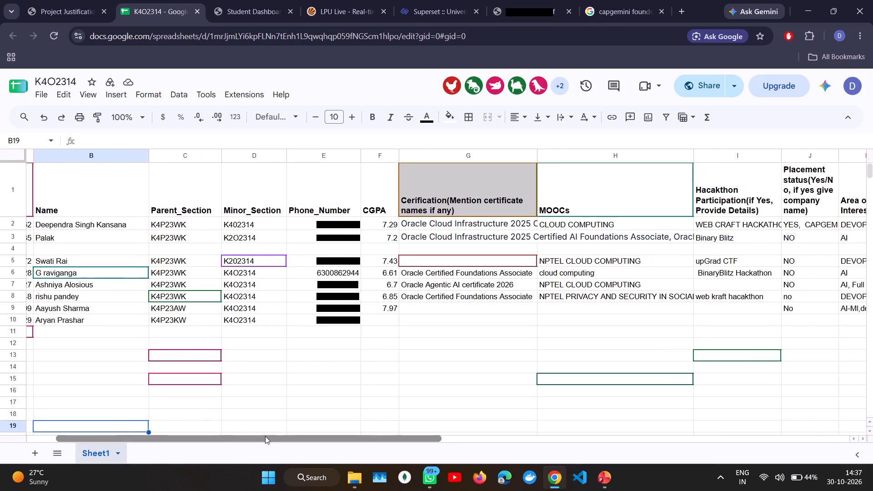
pyautogui.moveTo(265, 436); pyautogui.dragTo(278, 436)
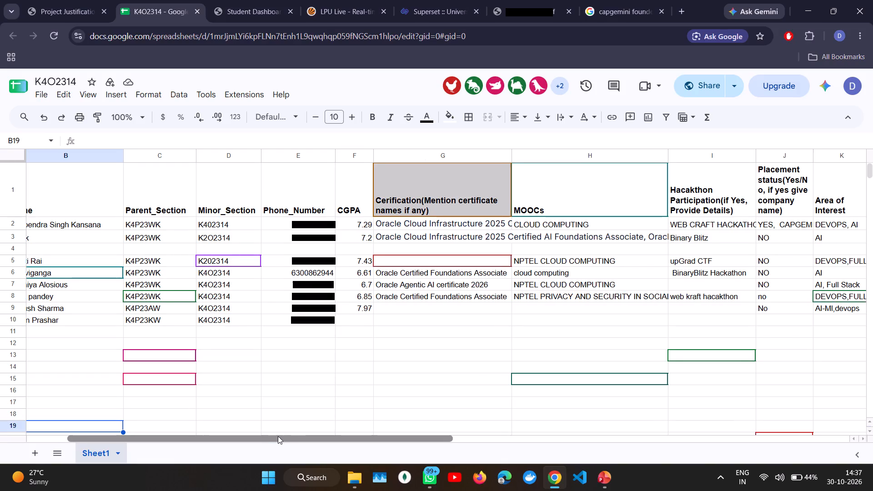
pyautogui.moveTo(278, 436); pyautogui.dragTo(292, 435)
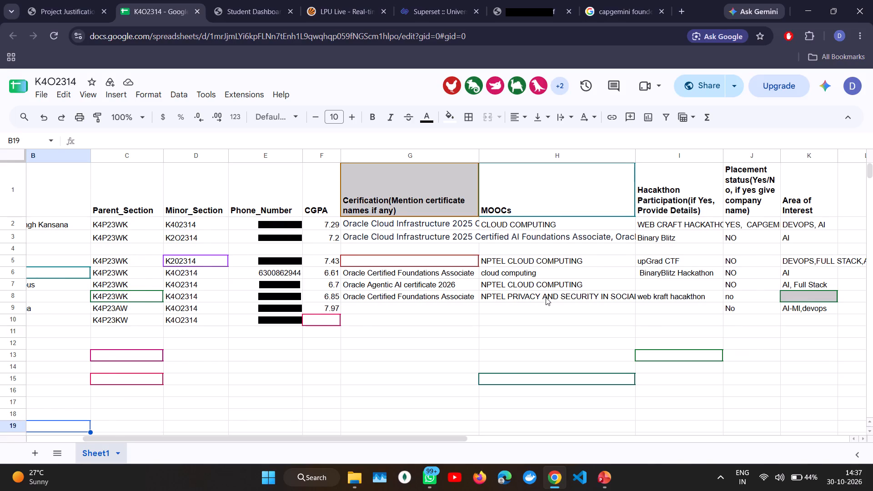
pyautogui.scroll(-1, 546, 297)
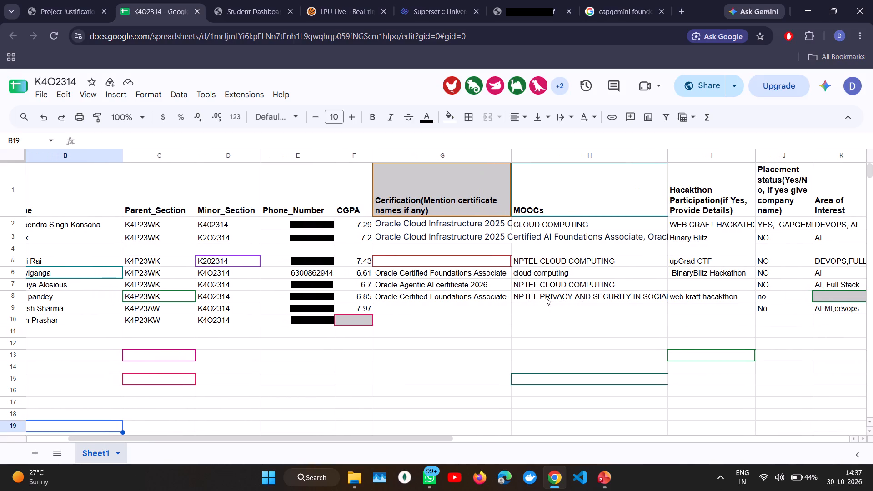
pyautogui.scroll(-1, 546, 297)
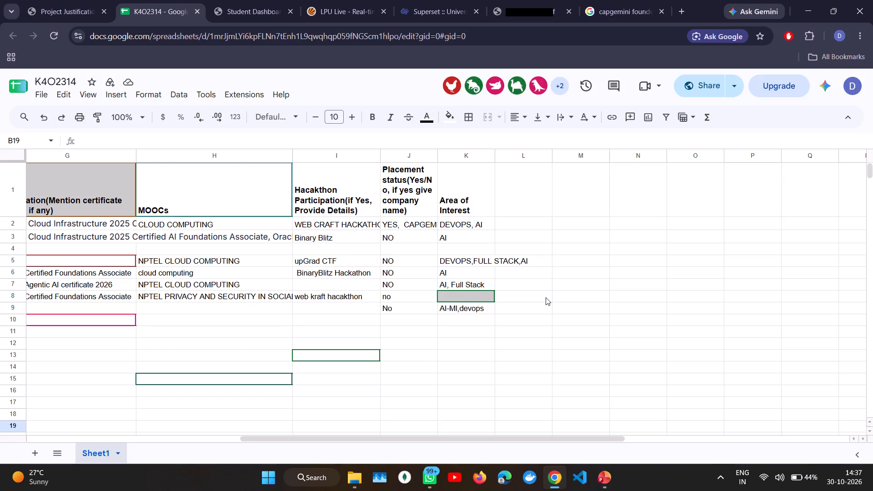
pyautogui.scroll(-1, 546, 297)
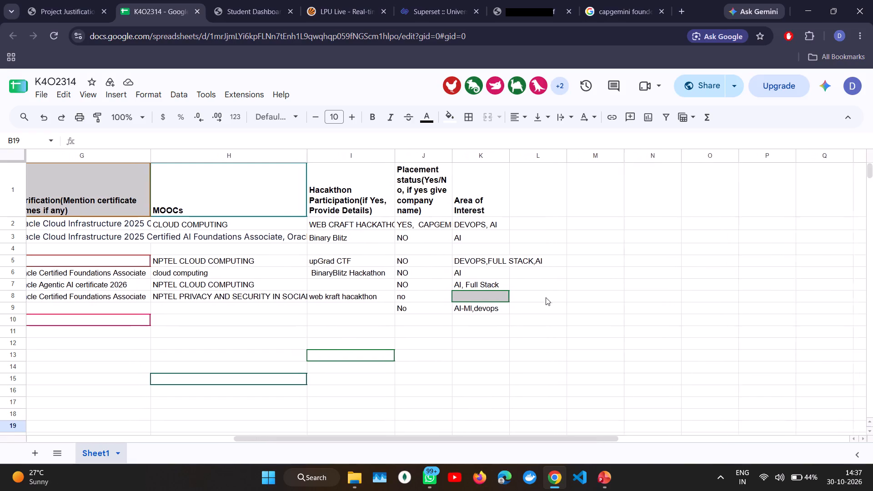
pyautogui.scroll(-1, 546, 297)
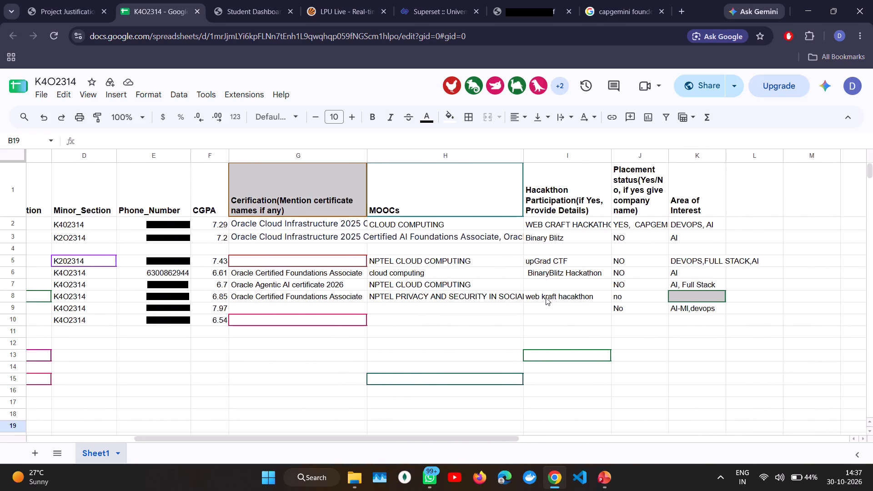
pyautogui.scroll(-1, 546, 297)
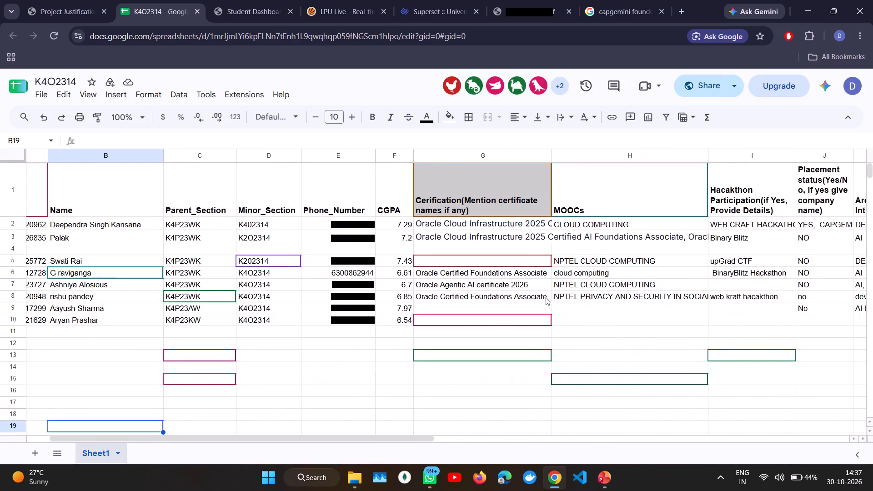
pyautogui.scroll(-1, 546, 297)
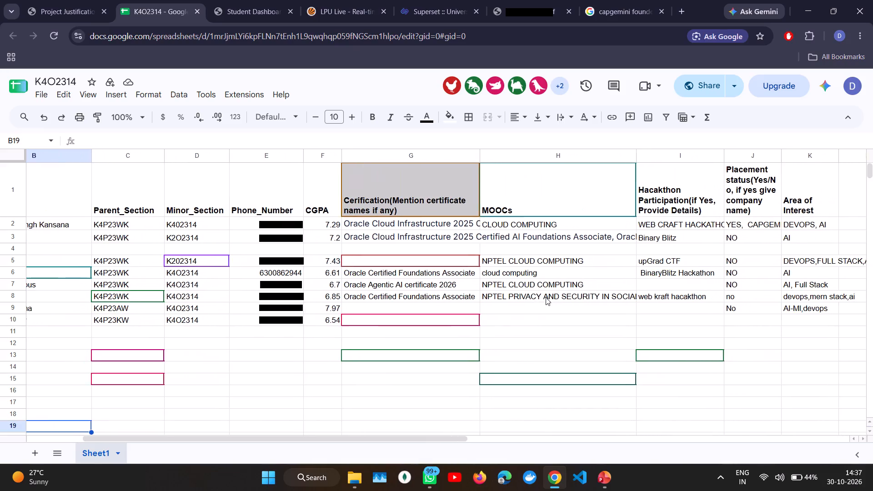
pyautogui.scroll(-2, 546, 297)
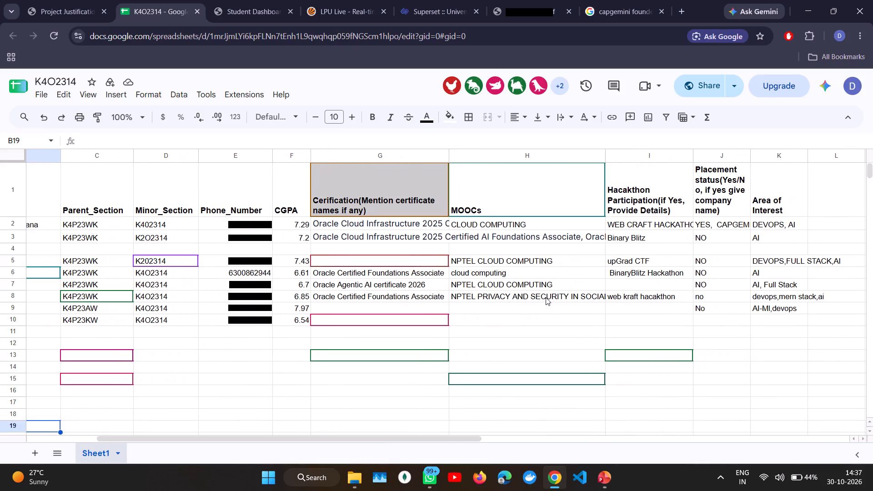
pyautogui.scroll(-1, 546, 297)
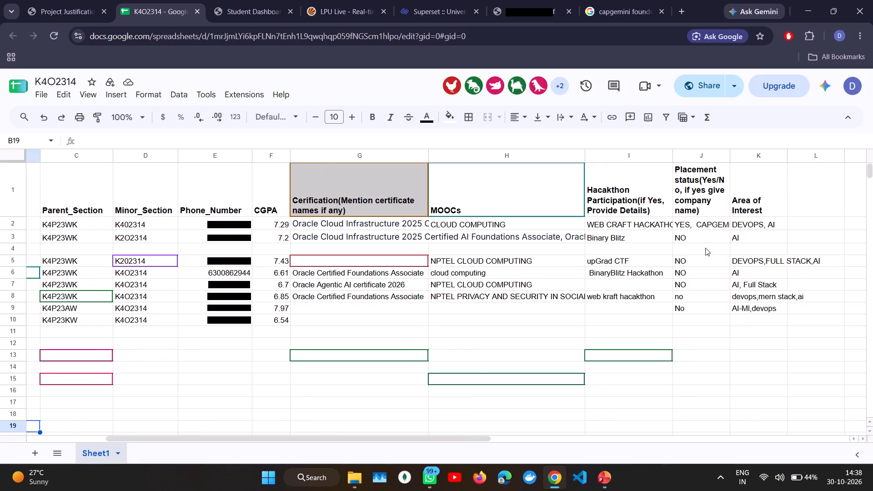
# Replace the Area of Interest entry in row 2 with "DEVOPS, AI ,MERN".
pyautogui.click(777, 226)
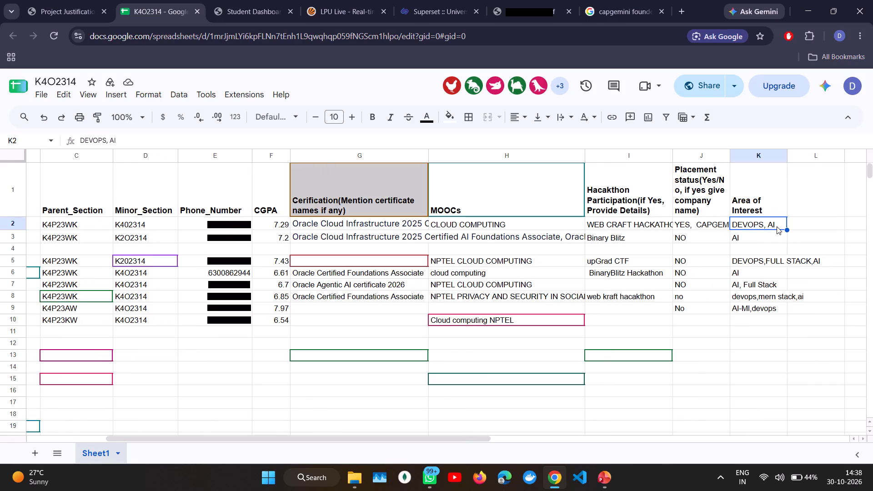
pyautogui.click(779, 225)
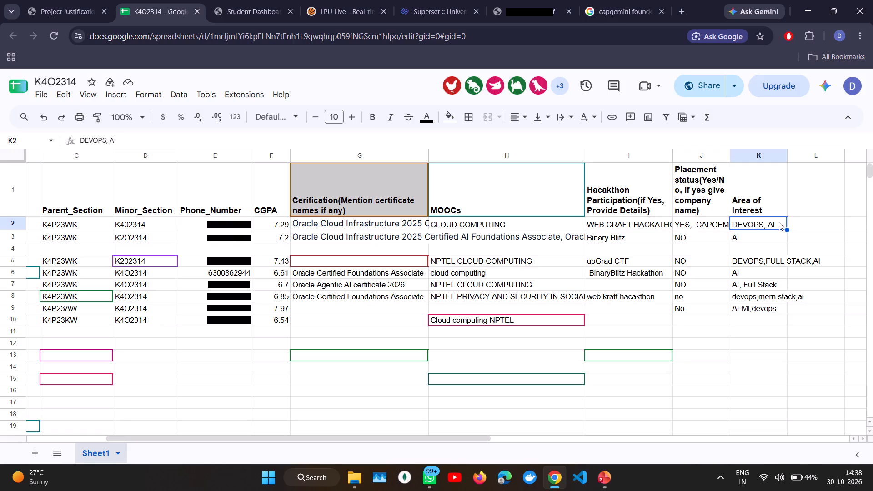
pyautogui.write('DE')
pyautogui.write('VOPA')
pyautogui.press('BackSpace')
pyautogui.press('s')
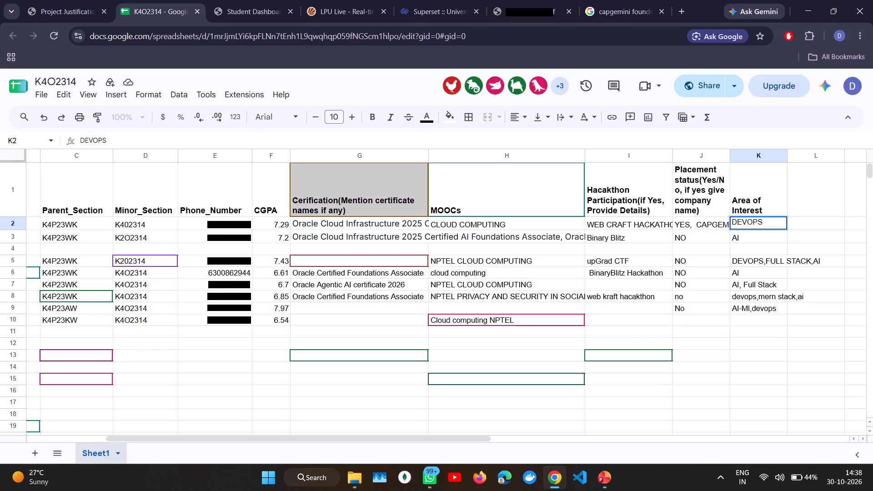
pyautogui.press(',')
pyautogui.press('space')
pyautogui.write('A')
pyautogui.write('I ,')
pyautogui.write('MERN')
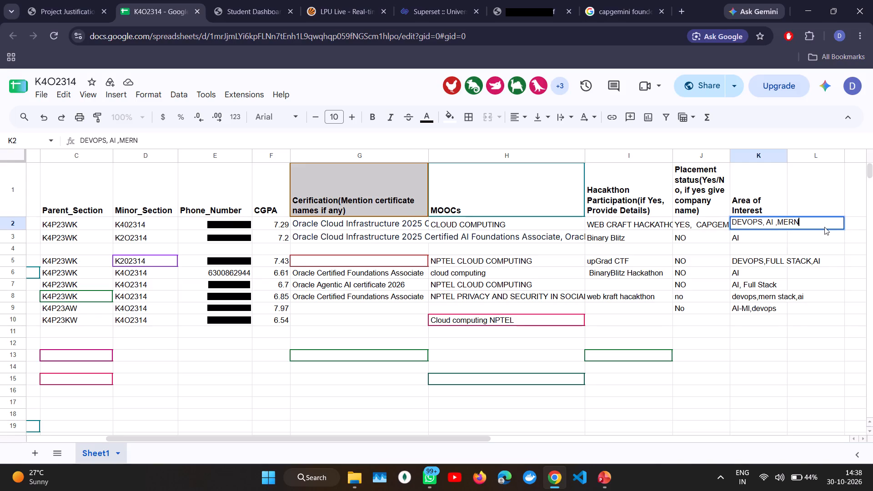
pyautogui.click(764, 327)
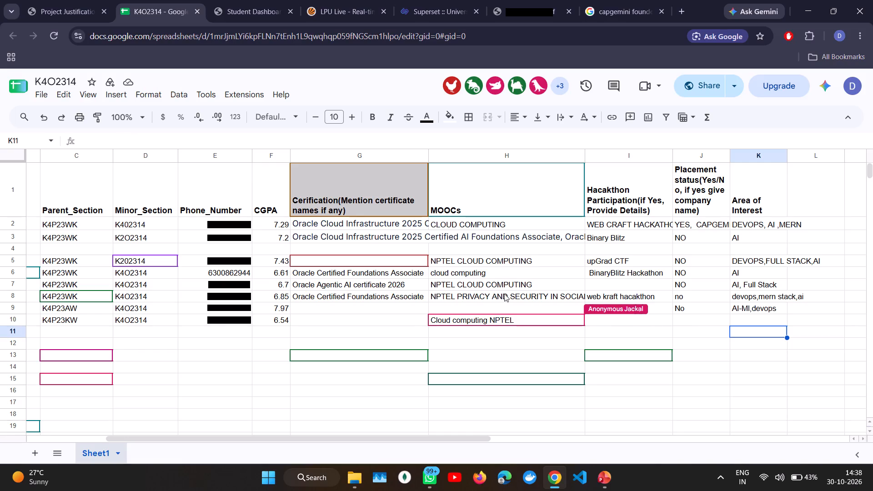
# Examine the student rows down past row 21 and across all columns, comparing row 2 with the other entries.
pyautogui.scroll(-1, 487, 284)
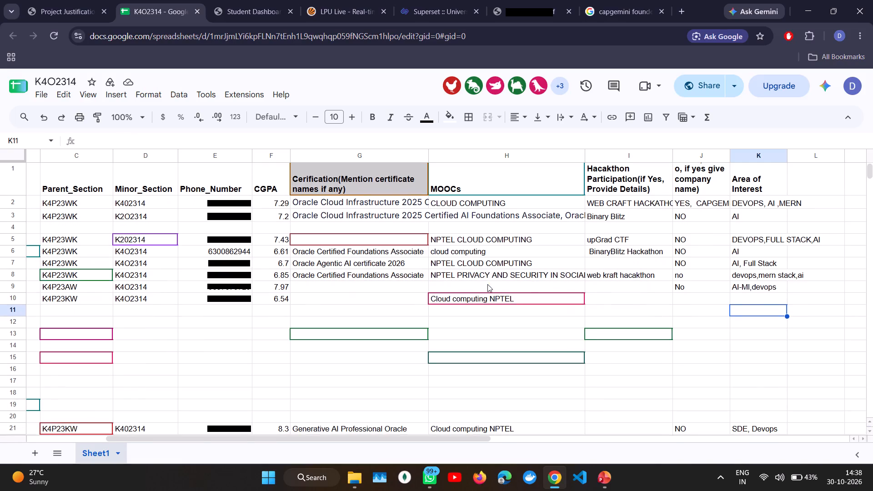
pyautogui.scroll(-2, 487, 284)
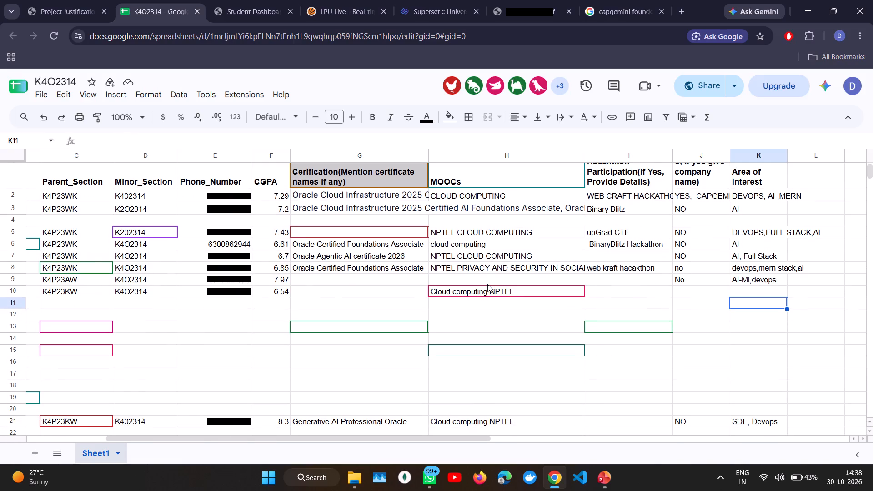
pyautogui.scroll(-1, 427, 319)
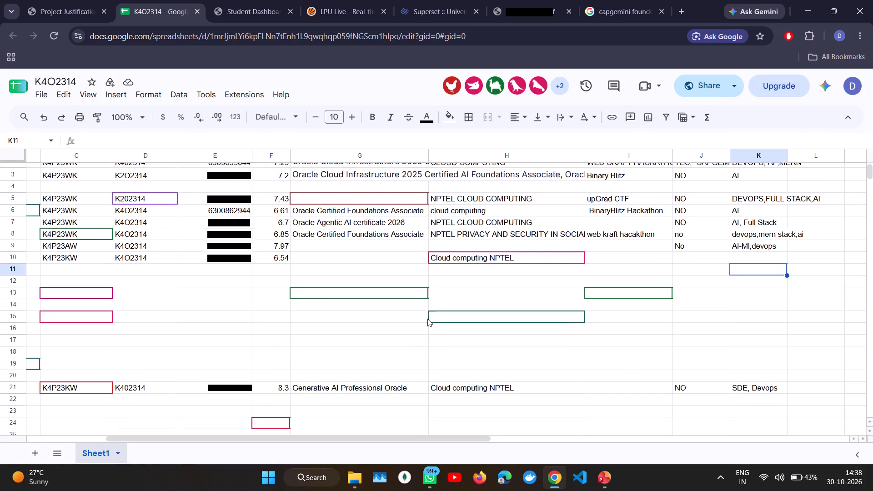
pyautogui.hscroll(2, 362, 353)
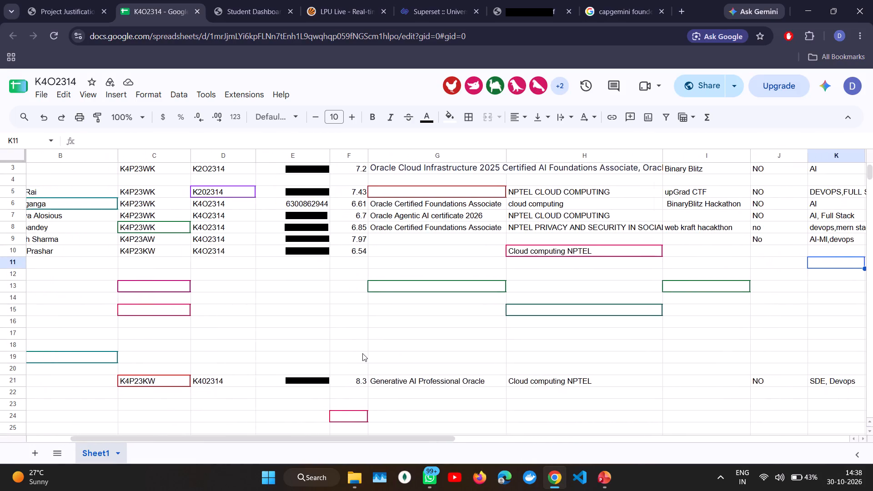
pyautogui.hscroll(5, 362, 353)
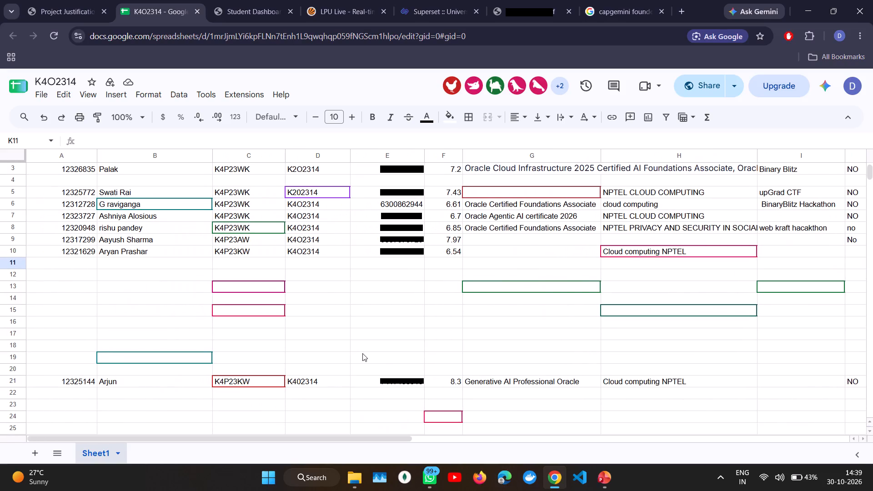
pyautogui.hscroll(-1, 491, 391)
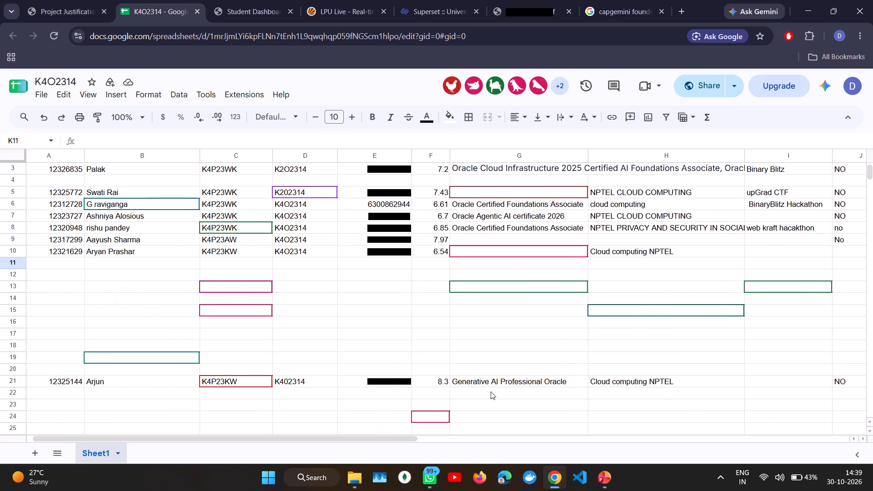
pyautogui.hscroll(-1, 491, 391)
pyautogui.hscroll(-4, 548, 395)
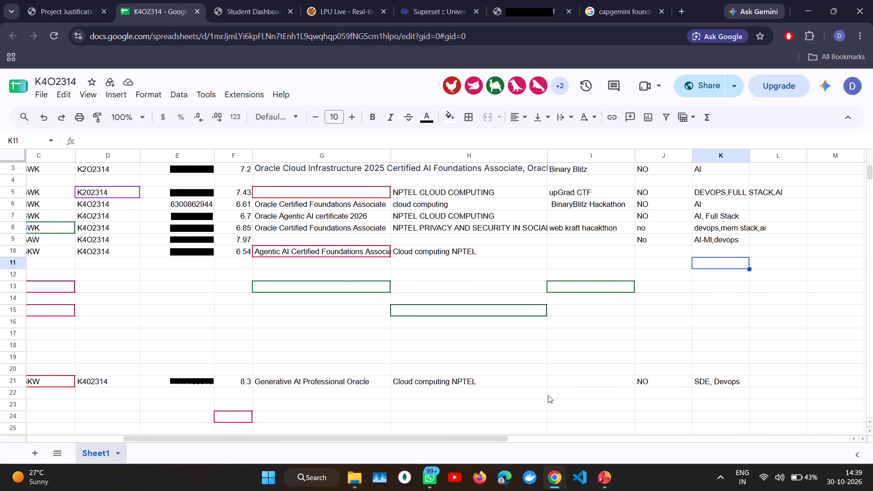
pyautogui.hscroll(1, 548, 395)
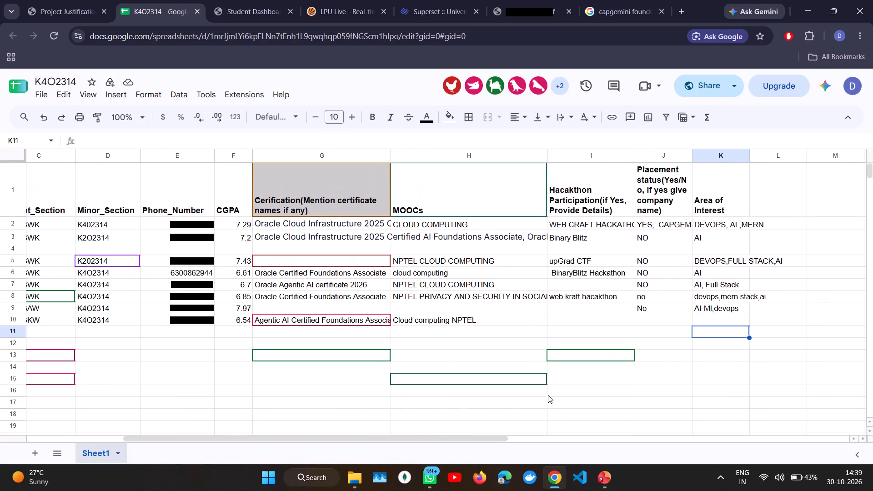
pyautogui.hscroll(1, 548, 395)
pyautogui.scroll(1, 548, 395)
pyautogui.hscroll(2, 548, 395)
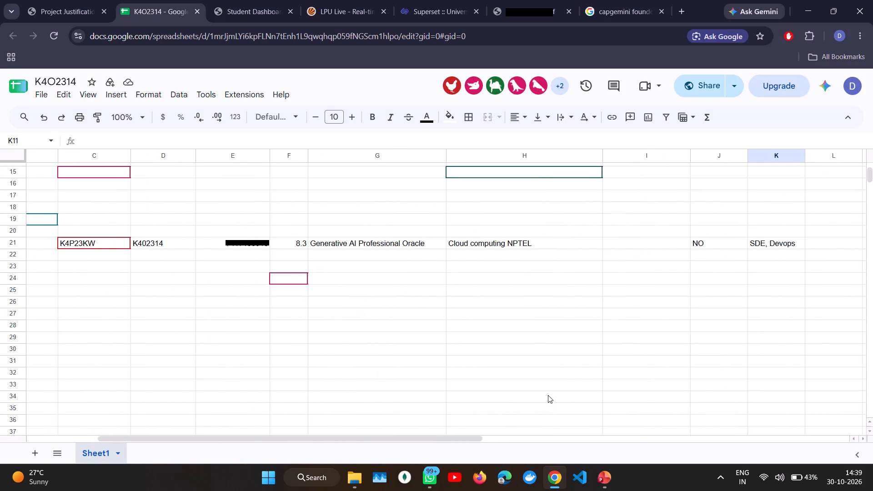
pyautogui.hscroll(4, 548, 395)
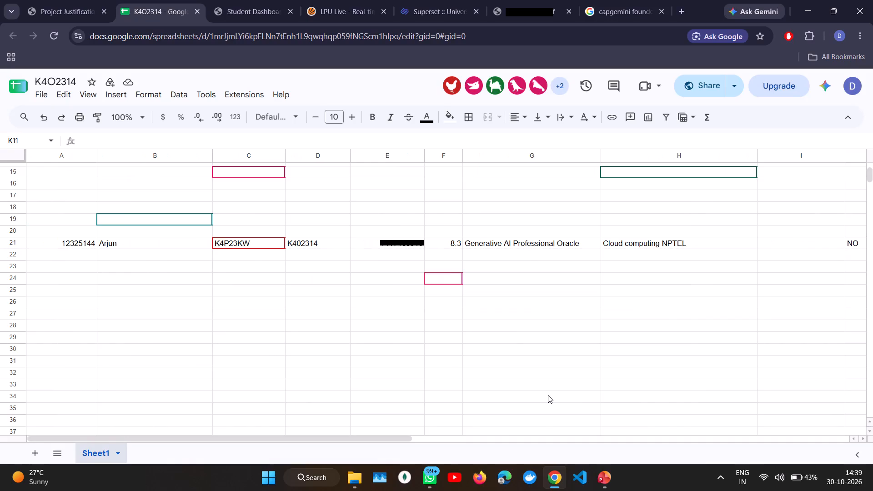
pyautogui.scroll(3, 548, 395)
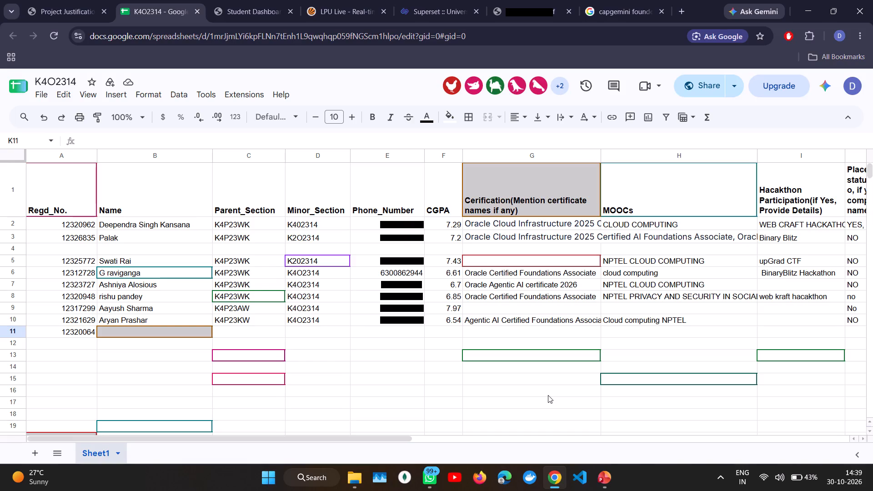
pyautogui.scroll(-1, 548, 395)
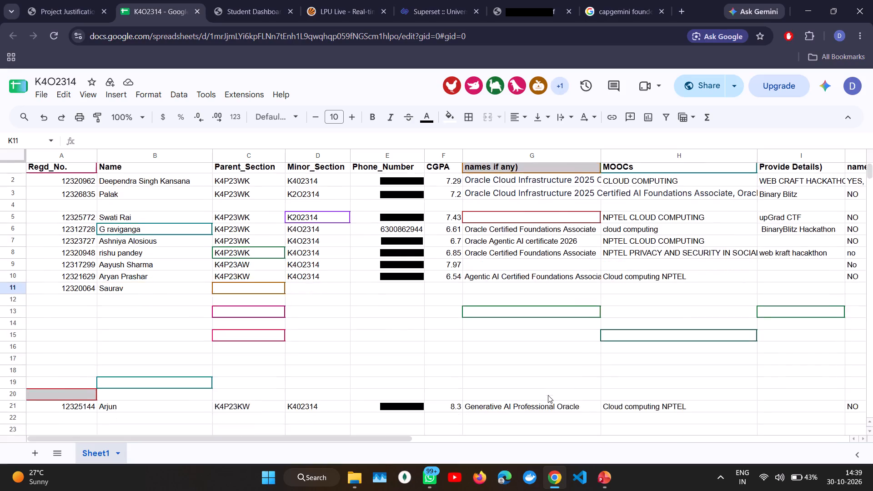
pyautogui.scroll(-1, 548, 395)
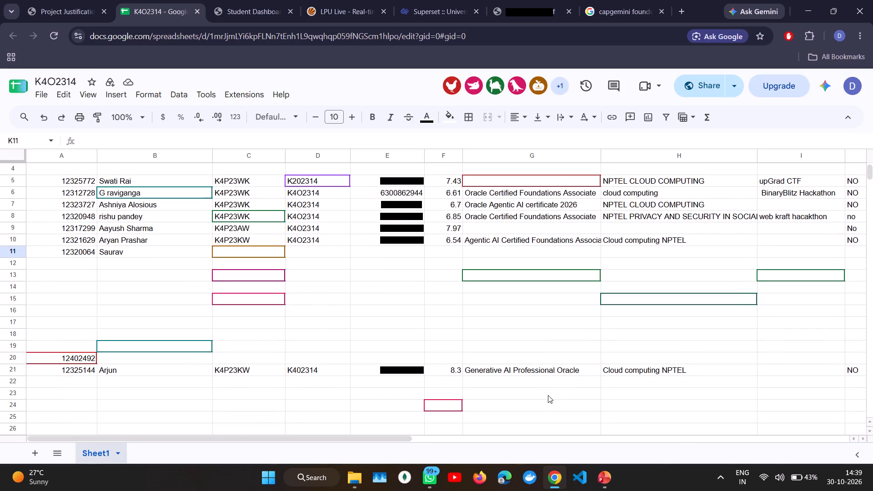
pyautogui.scroll(2, 548, 395)
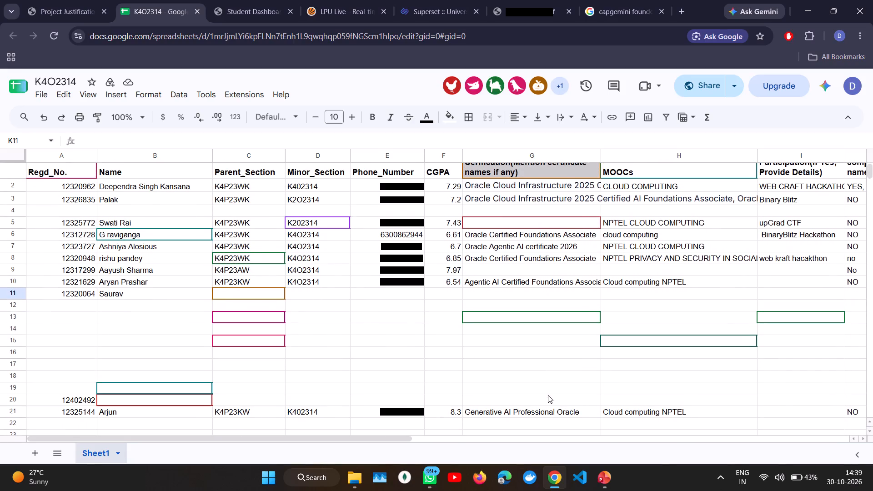
pyautogui.hscroll(-2, 548, 395)
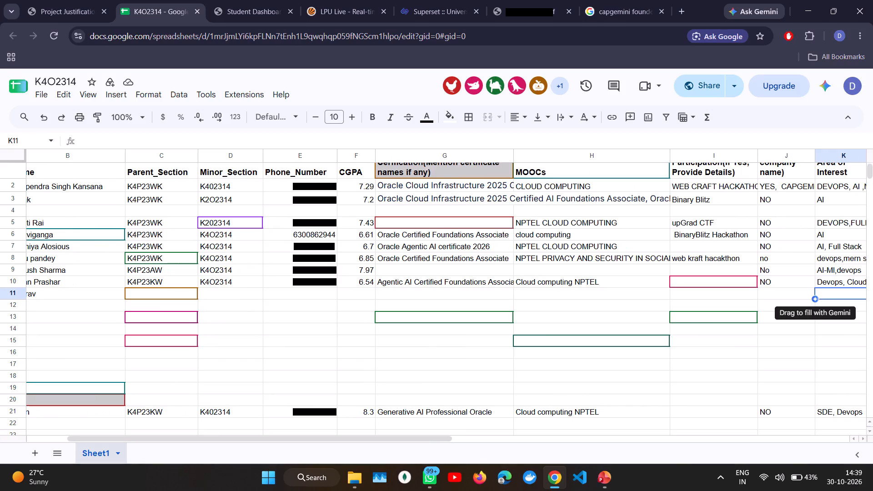
pyautogui.hscroll(3, 816, 300)
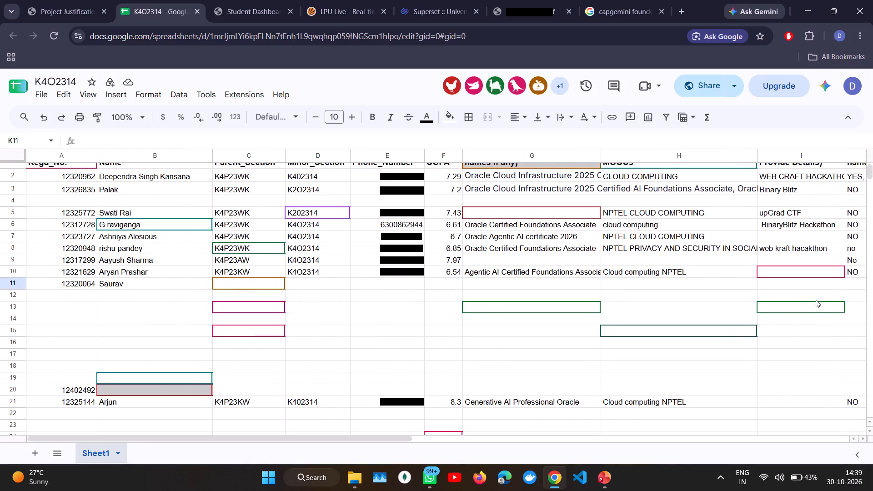
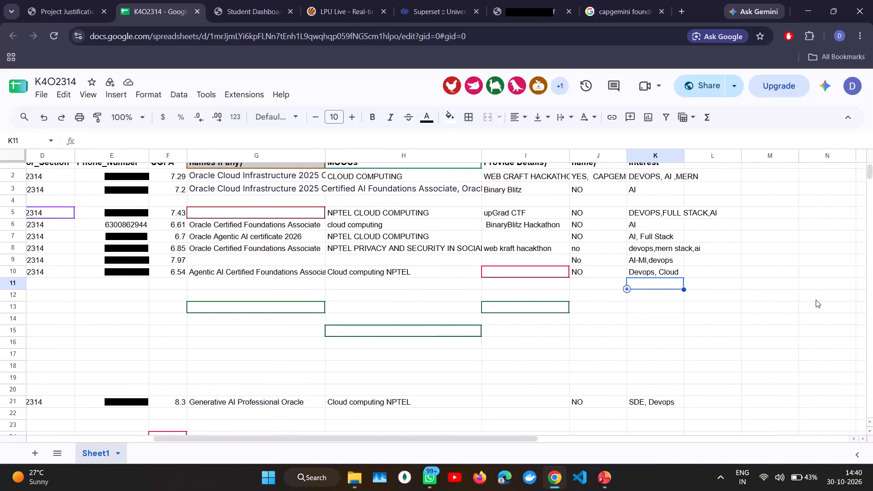
# Examine the column headers and the student entries in rows 2 to 21, from Area of Interest back to Regd_No.
pyautogui.hscroll(2, 816, 300)
pyautogui.scroll(1, 816, 300)
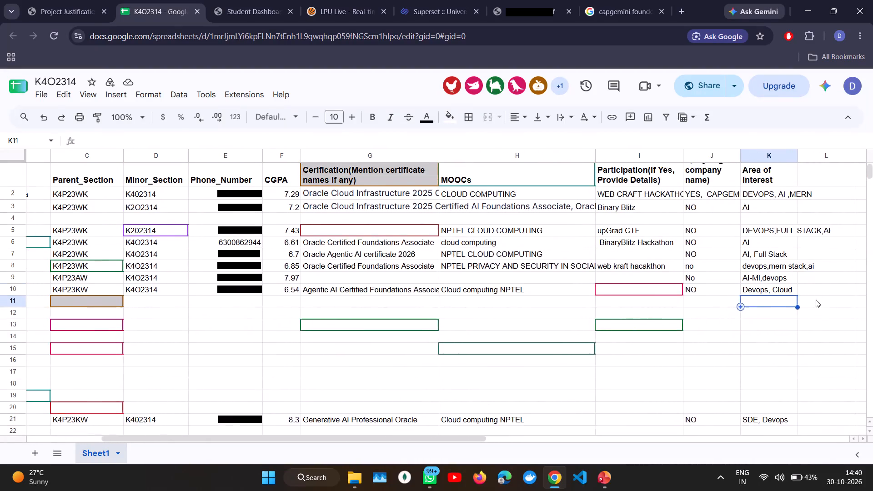
pyautogui.scroll(1, 816, 300)
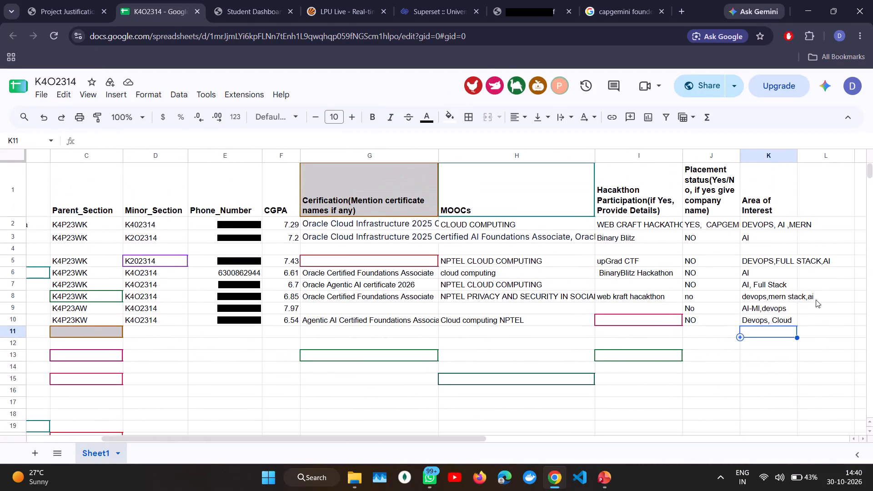
pyautogui.scroll(-1, 816, 300)
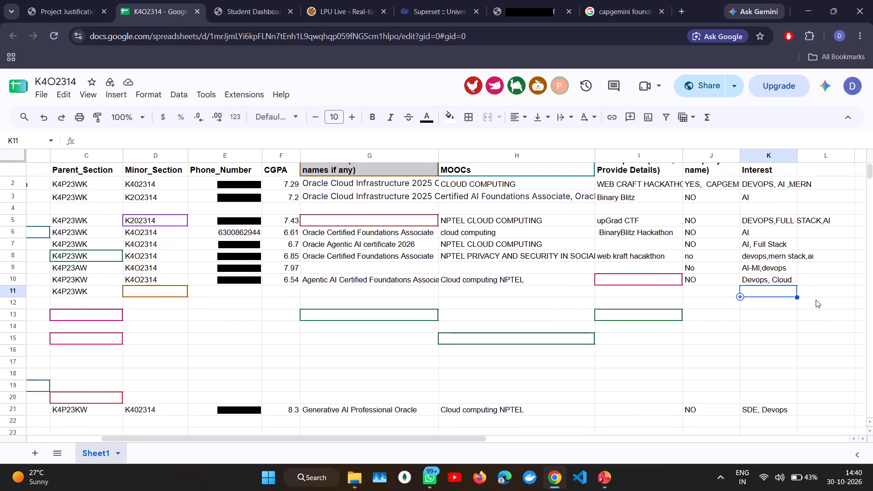
pyautogui.scroll(-1, 816, 300)
pyautogui.hscroll(1, 816, 300)
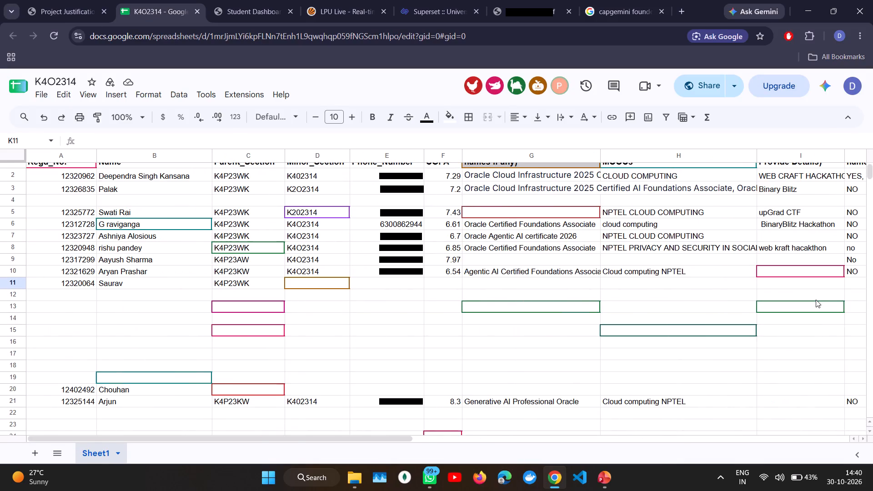
pyautogui.hscroll(8, 816, 300)
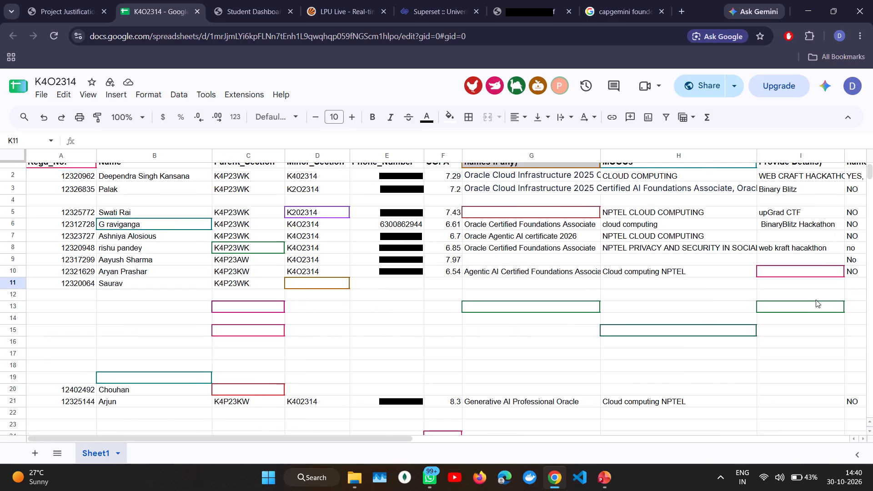
# Check the Area of Interest column and the rows below row 21 for further student entries, and review the upper rows again.
pyautogui.hscroll(-1, 752, 366)
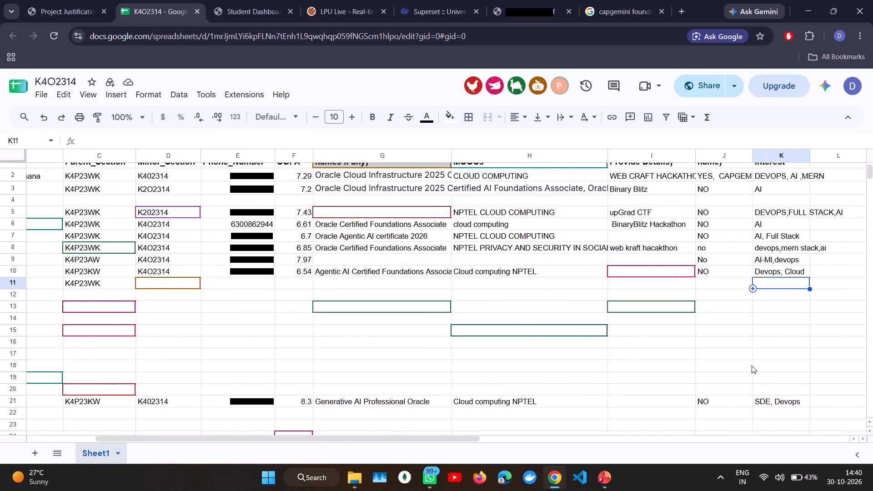
pyautogui.hscroll(-1, 752, 366)
pyautogui.scroll(-6, 752, 366)
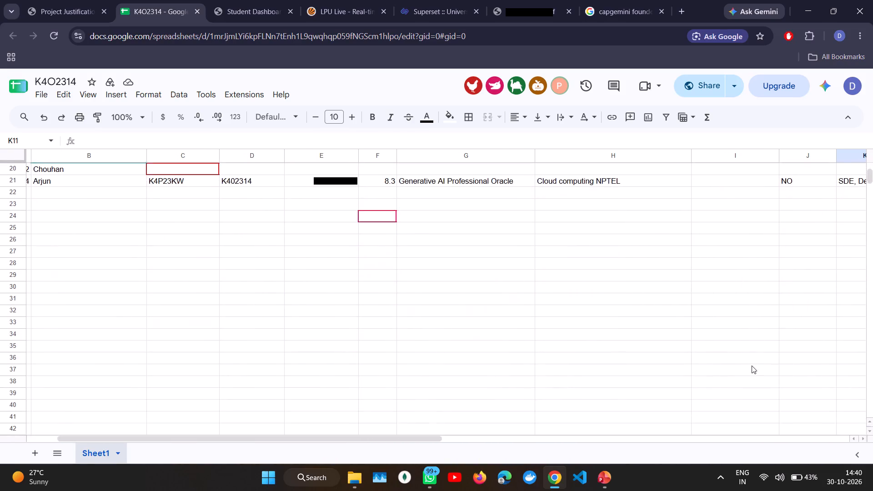
pyautogui.scroll(1, 752, 366)
pyautogui.hscroll(4, 752, 366)
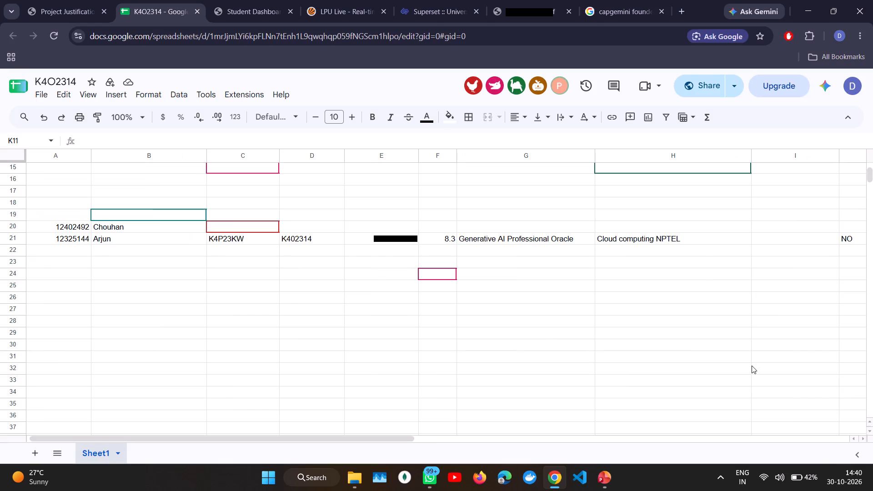
pyautogui.scroll(2, 646, 388)
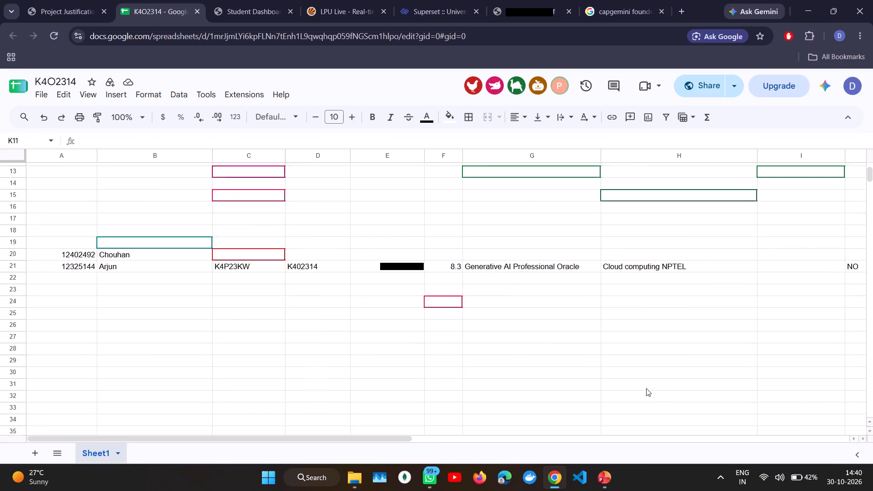
pyautogui.scroll(3, 646, 388)
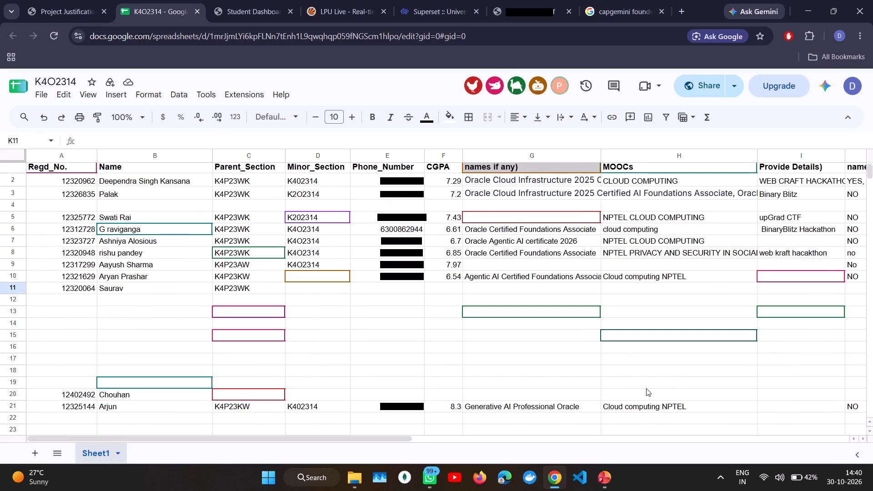
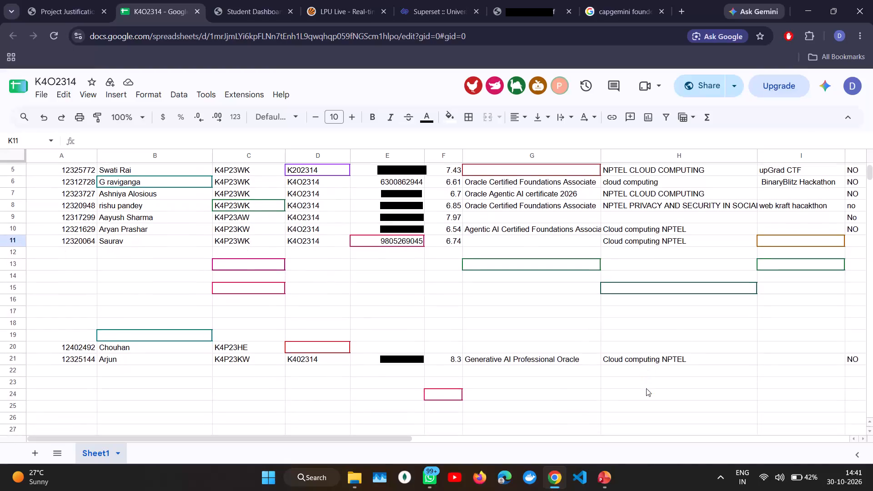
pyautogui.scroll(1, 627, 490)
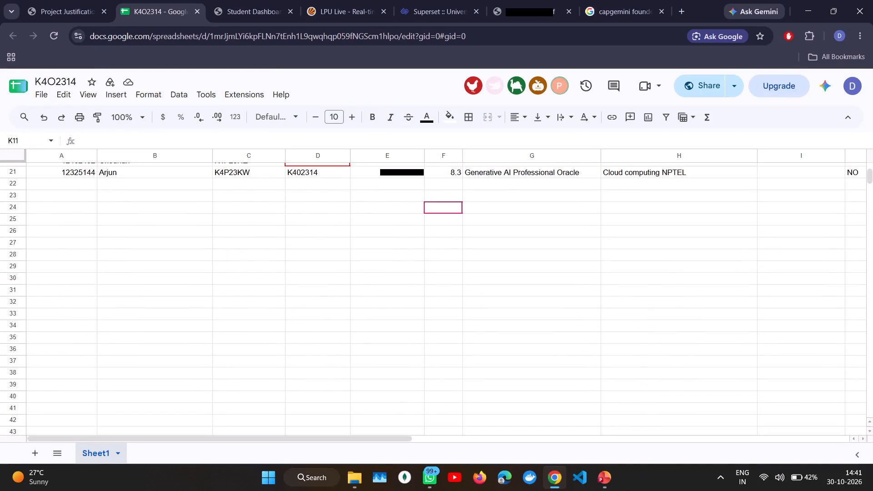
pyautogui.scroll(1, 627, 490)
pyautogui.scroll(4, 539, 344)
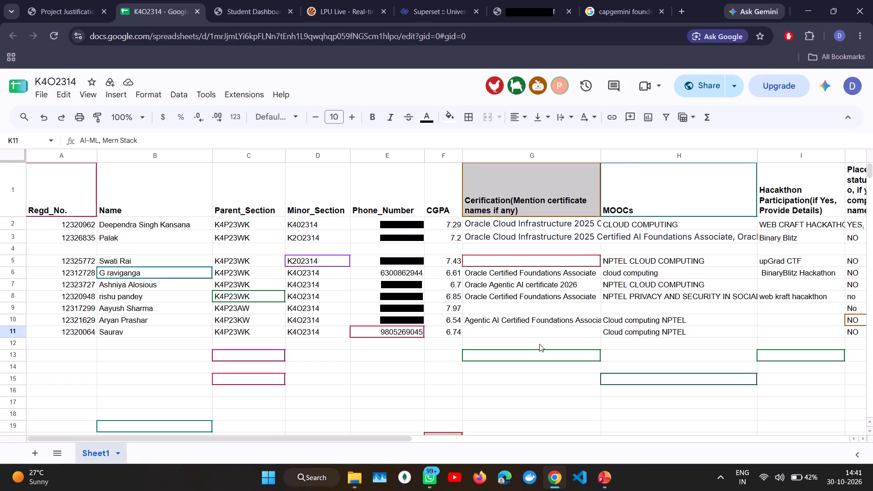
# Check the hiring workflow of the Capgemini Exceller 2026-27 Software Engineer job in Superset and close that page.
pyautogui.click(446, 0)
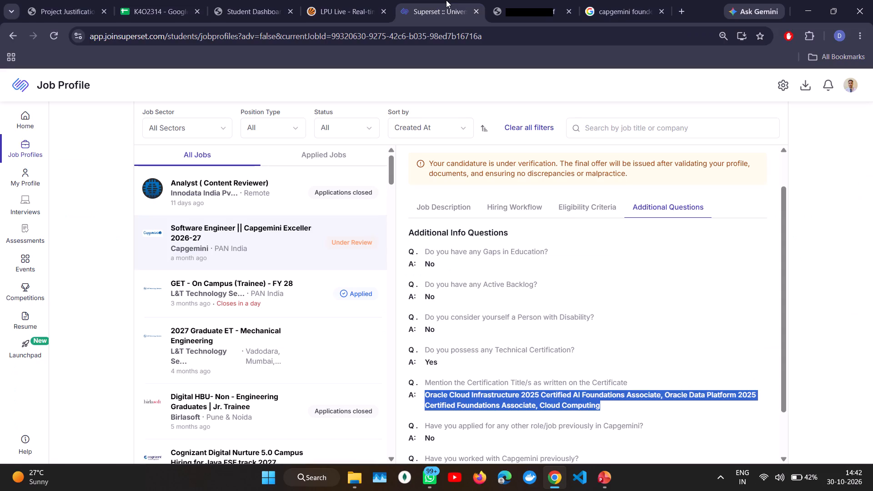
pyautogui.click(251, 237)
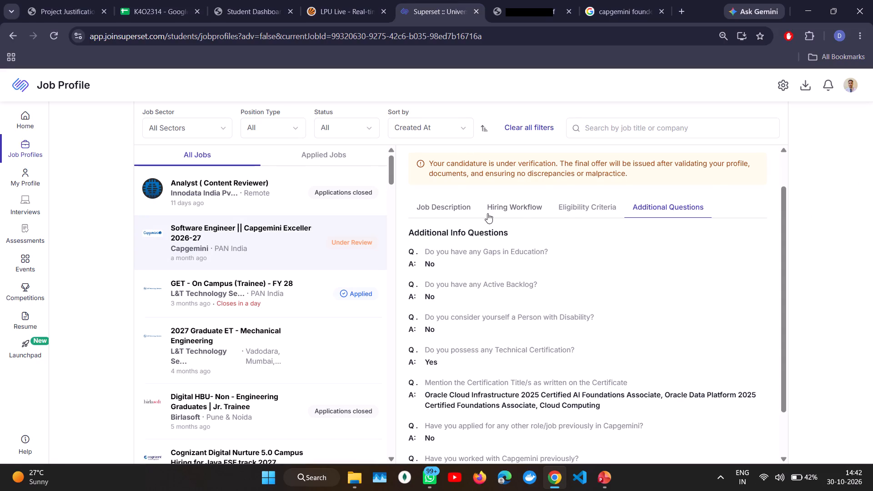
pyautogui.click(492, 213)
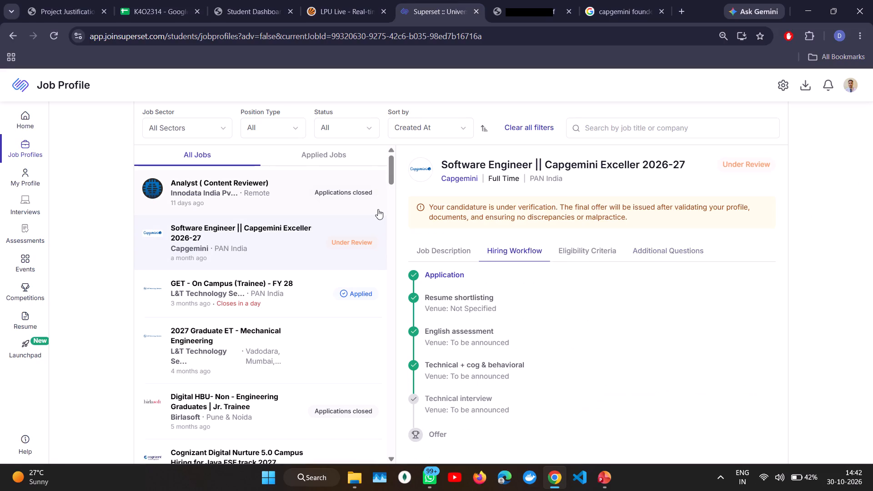
pyautogui.click(474, 10)
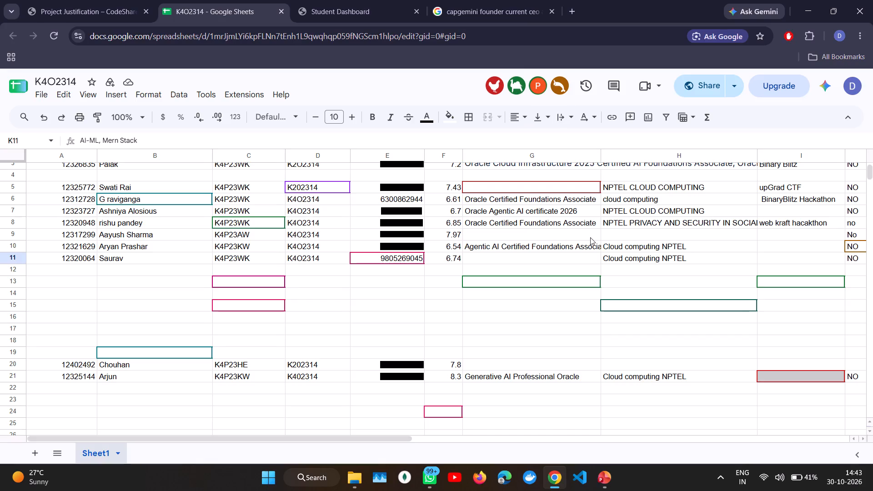
# Review the student entries in the K4O2314 sheet across to the Placement status and Area of Interest columns.
pyautogui.hscroll(-1, 590, 237)
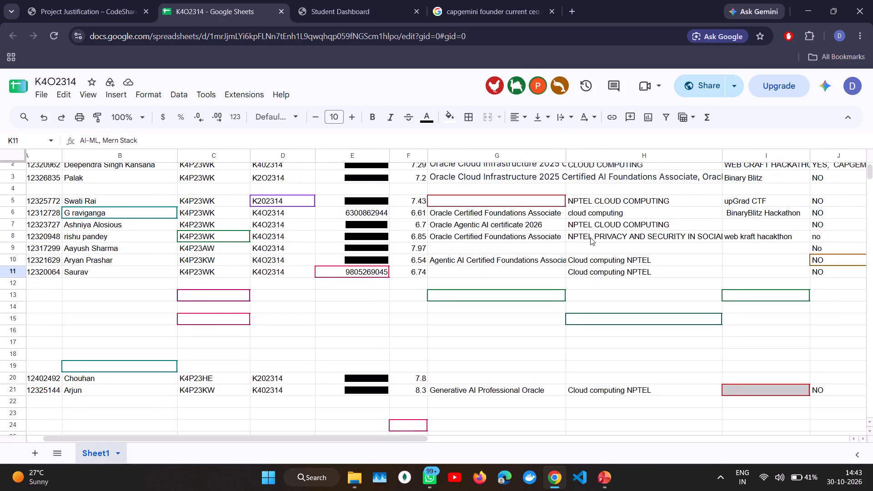
pyautogui.hscroll(-1, 590, 237)
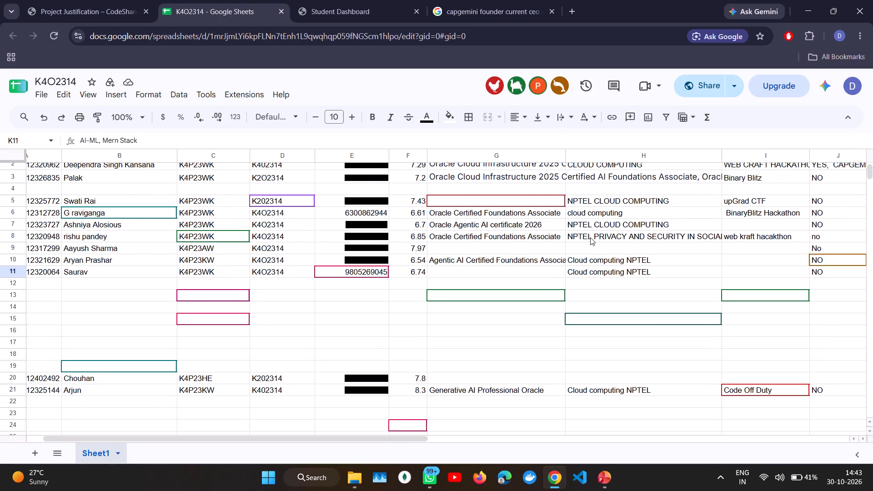
pyautogui.hscroll(-1, 590, 237)
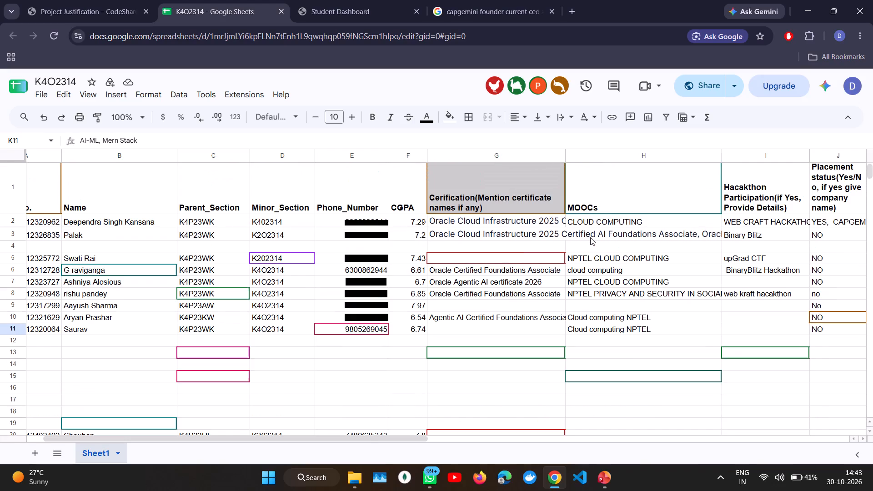
pyautogui.hscroll(-3, 590, 237)
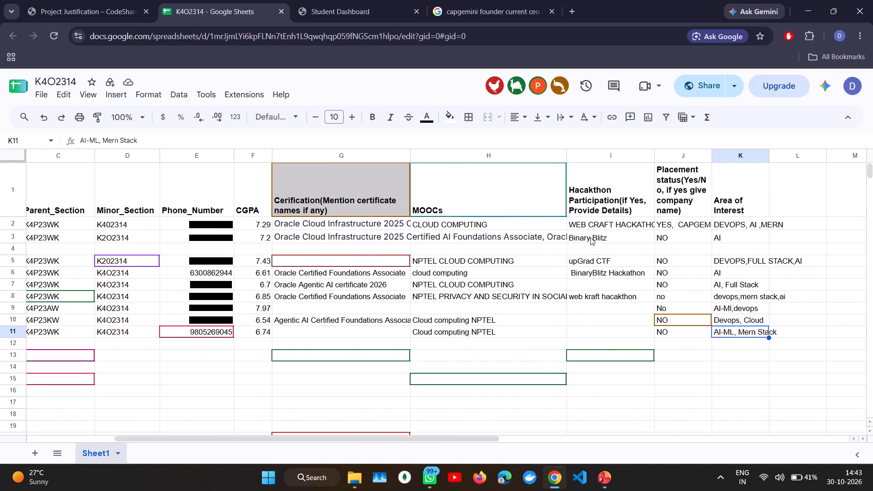
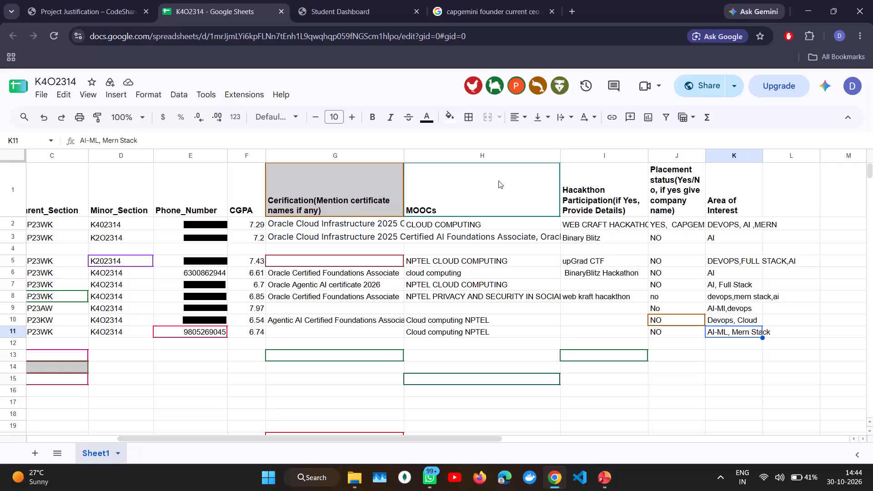
# Review the classmates' entries in the lower rows of the K4O2314 sheet, from the area of interest back to the registration numbers.
pyautogui.scroll(-4, 466, 260)
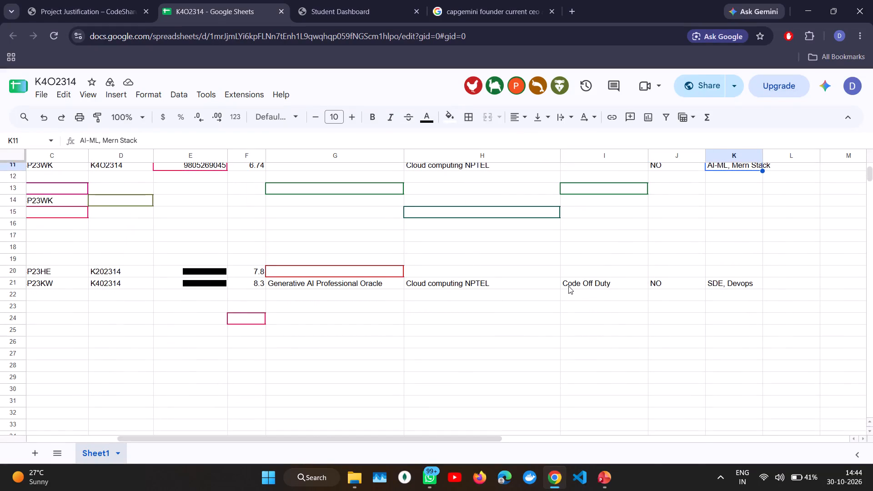
pyautogui.hscroll(2, 568, 286)
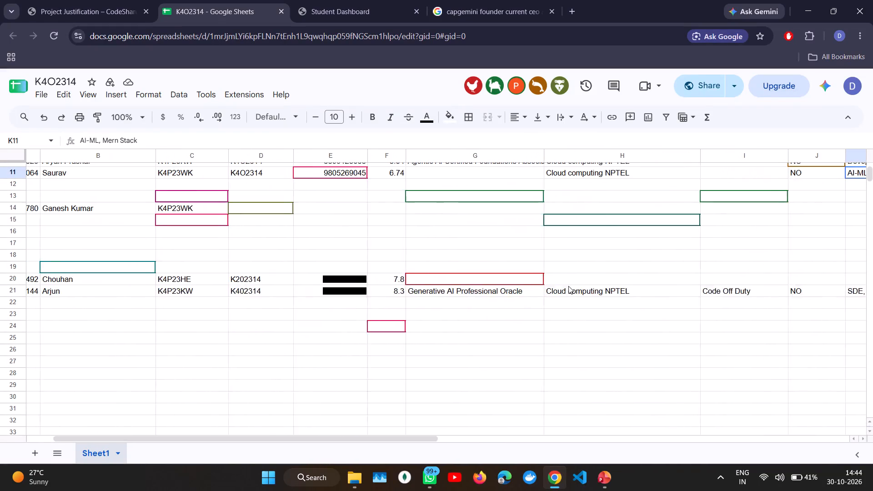
pyautogui.hscroll(3, 568, 286)
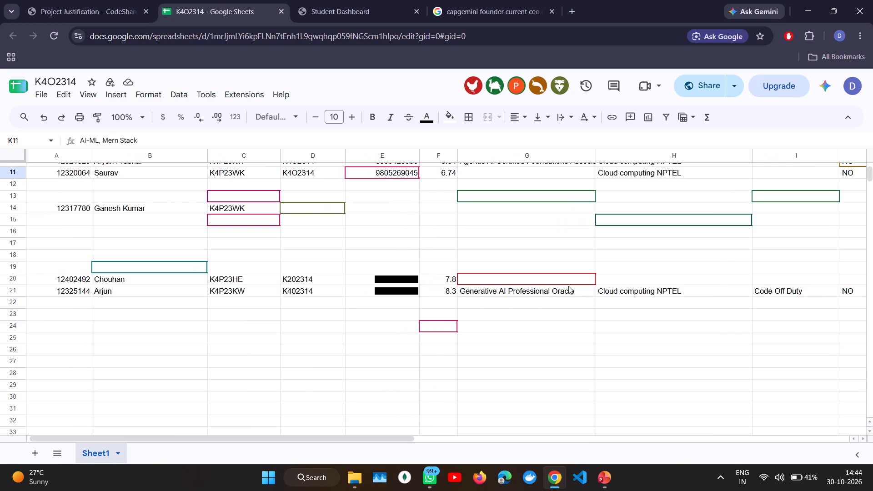
pyautogui.scroll(1, 568, 286)
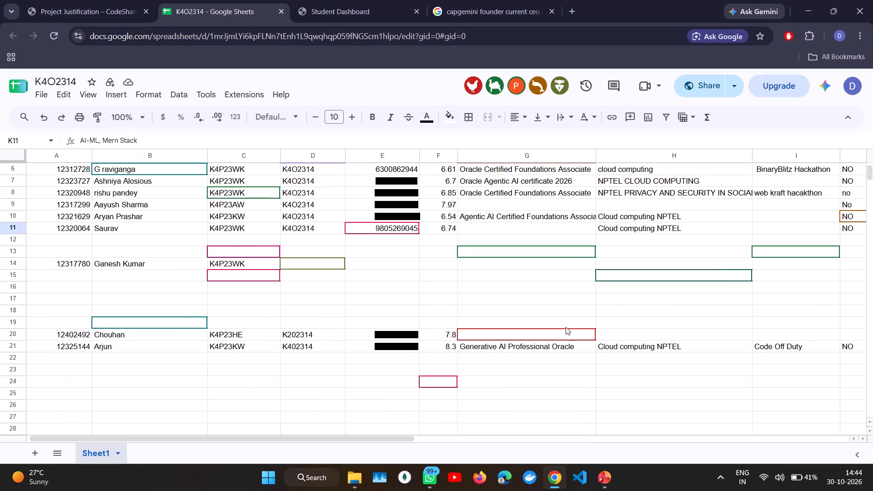
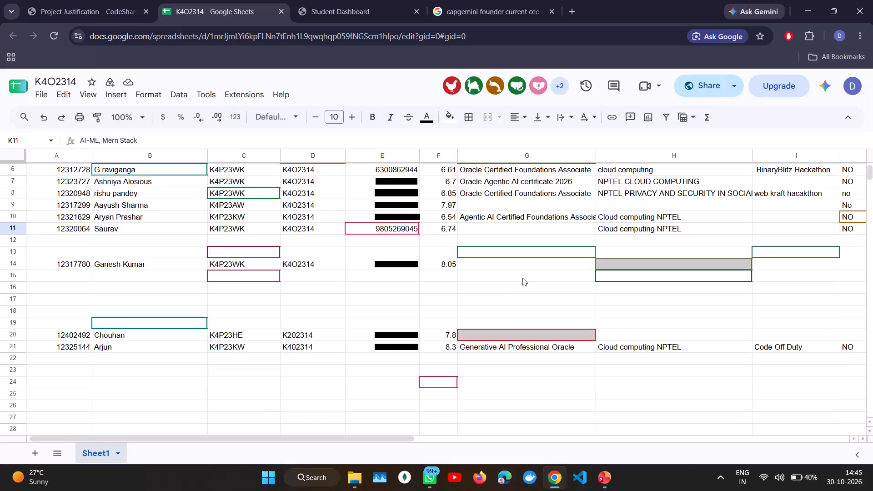
# Examine the classmates' entries in rows 2 to 21 of the K4O2314 sheet, comparing certifications, MOOCs, hackathons, placement status and areas of interest.
pyautogui.scroll(1, 522, 278)
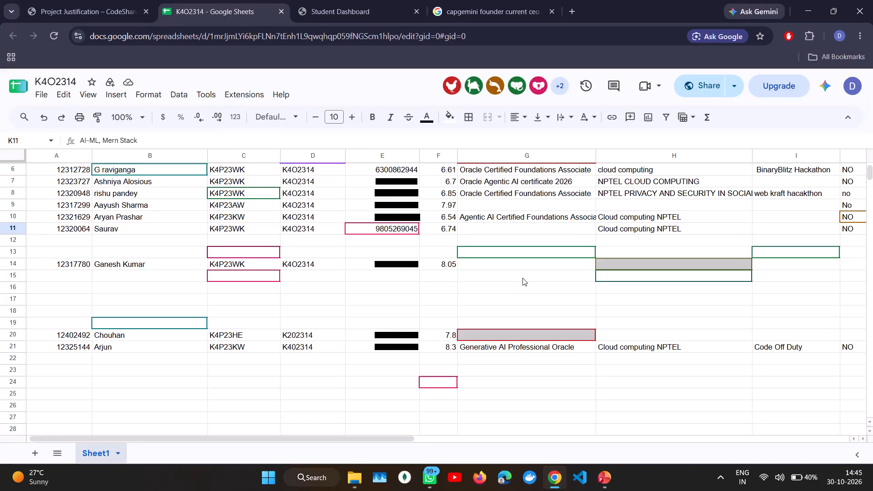
pyautogui.scroll(1, 522, 278)
pyautogui.hscroll(-2, 522, 278)
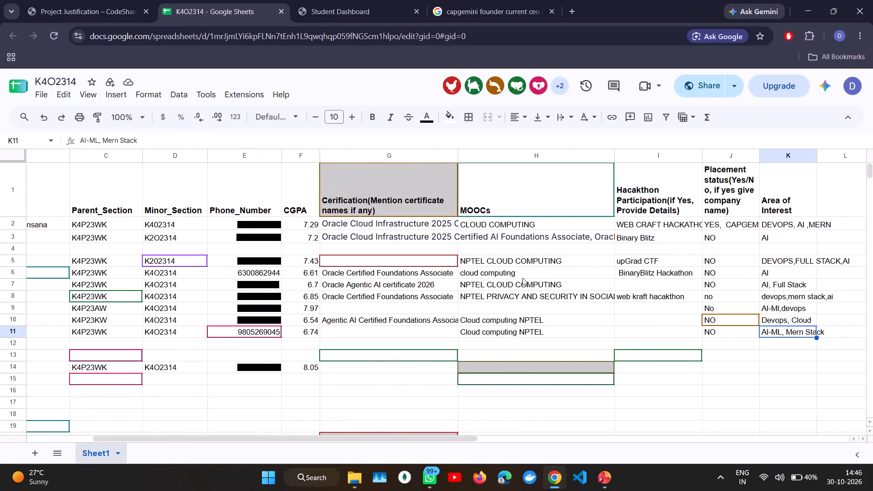
pyautogui.hscroll(-1, 522, 278)
pyautogui.scroll(-2, 522, 278)
pyautogui.scroll(3, 522, 278)
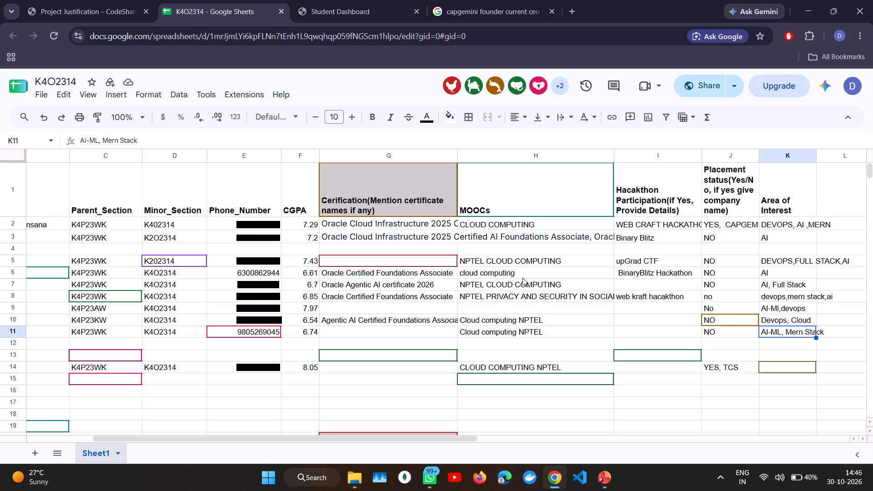
pyautogui.scroll(-1, 476, 280)
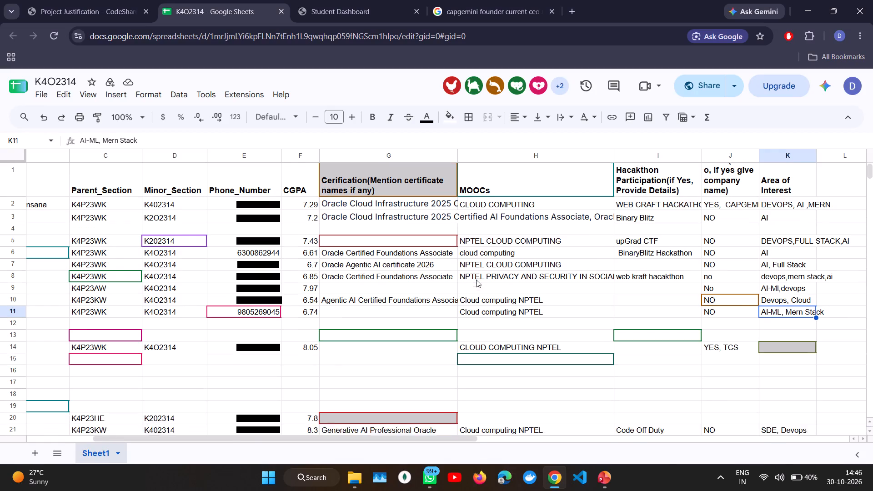
pyautogui.scroll(-2, 476, 280)
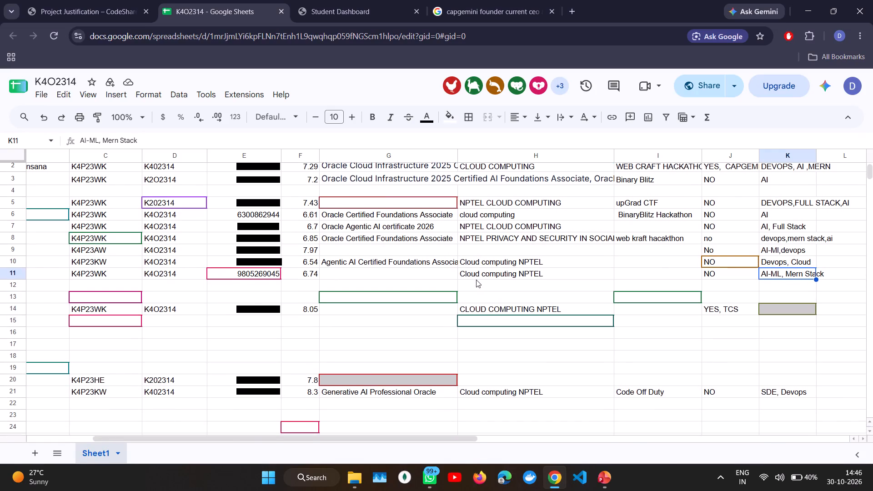
pyautogui.scroll(-1, 476, 280)
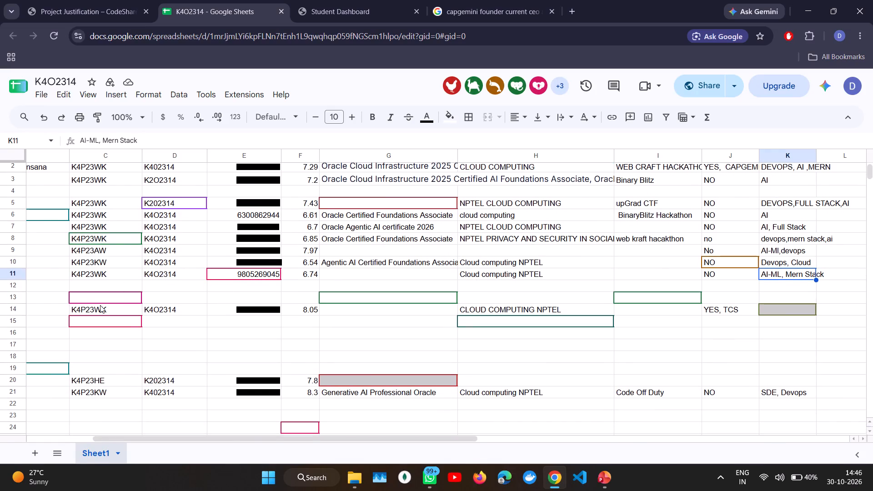
pyautogui.hscroll(3, 101, 305)
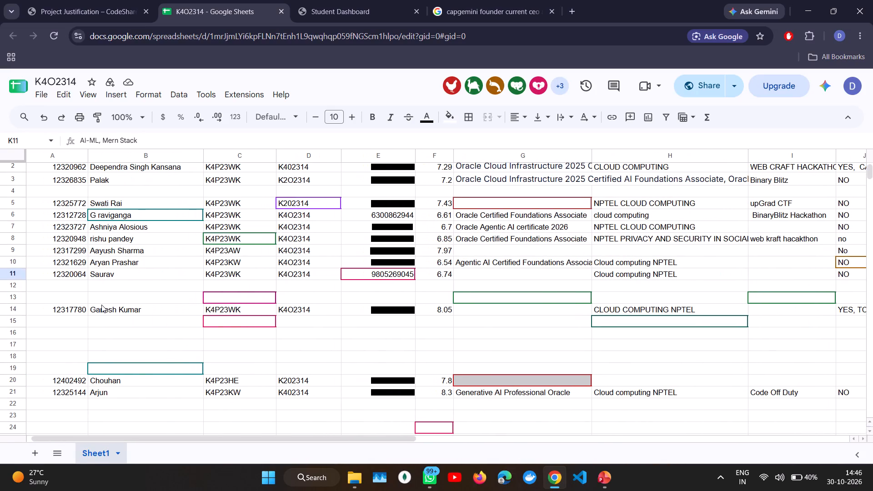
pyautogui.hscroll(-2, 101, 305)
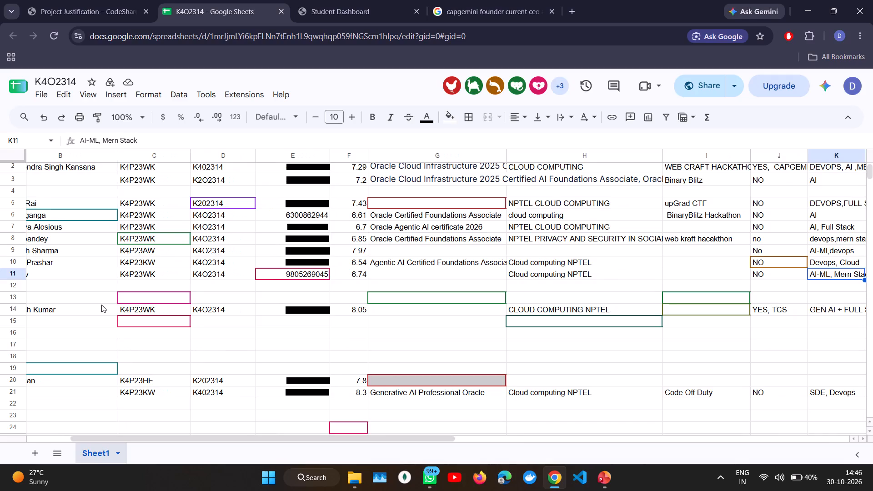
pyautogui.scroll(-1, 198, 343)
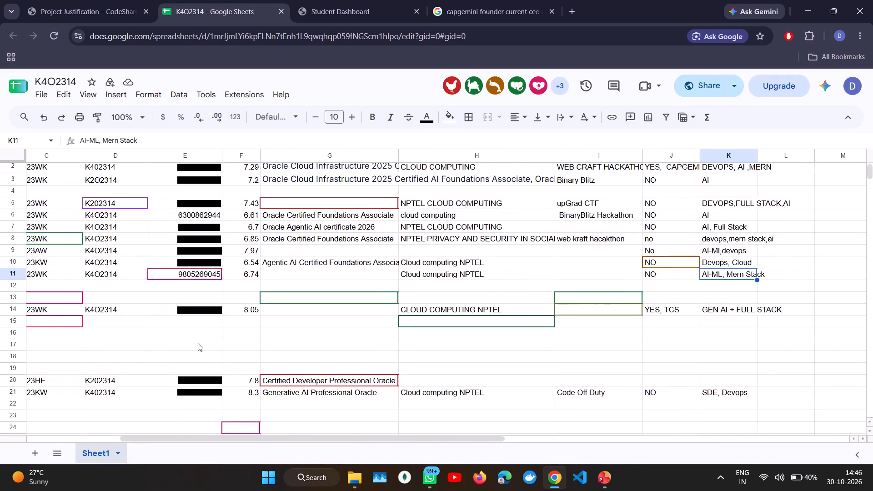
pyautogui.scroll(-1, 198, 343)
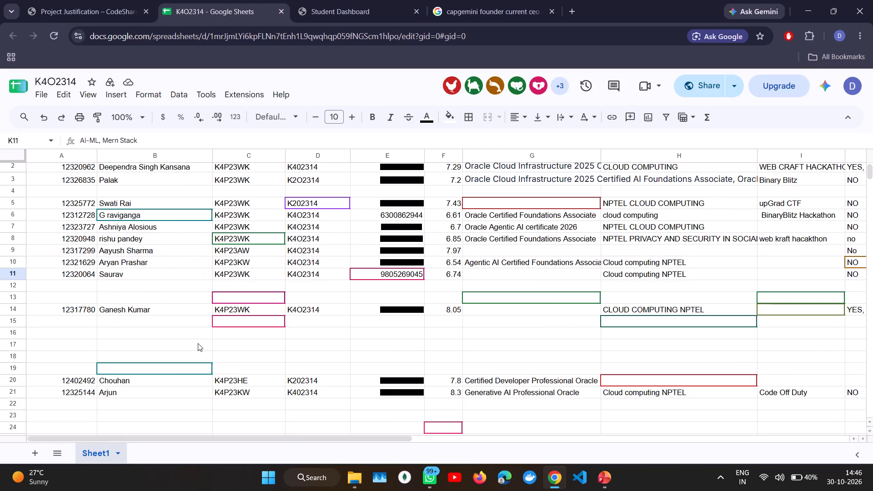
pyautogui.hscroll(1, 198, 343)
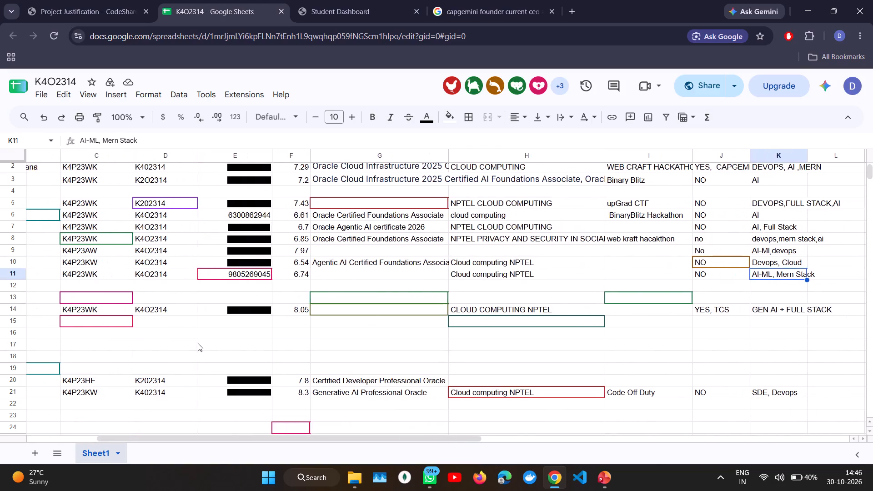
pyautogui.hscroll(2, 198, 343)
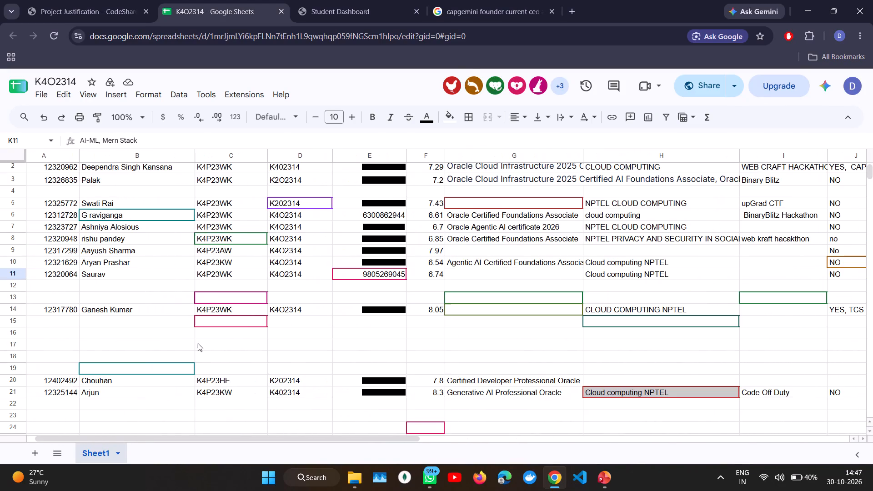
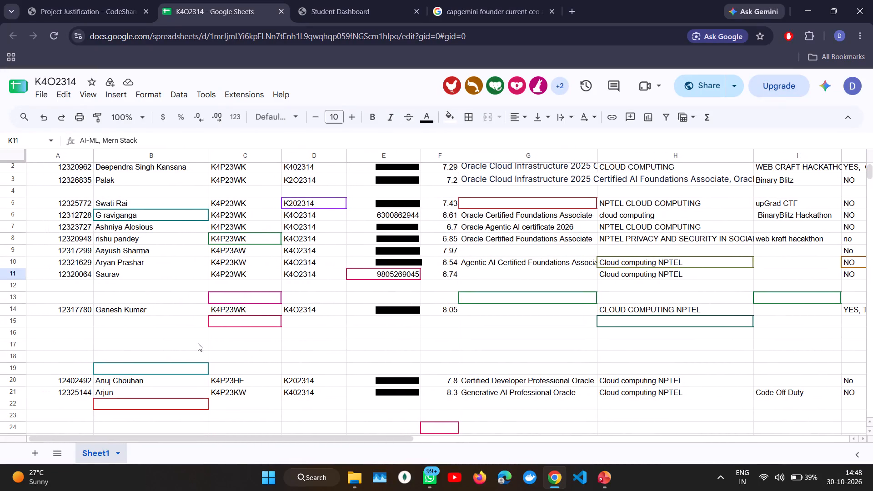
# Review the student entries in the K4O2314 sheet against the column headers, from registration number through placement status and area of interest.
pyautogui.hscroll(-2, 198, 343)
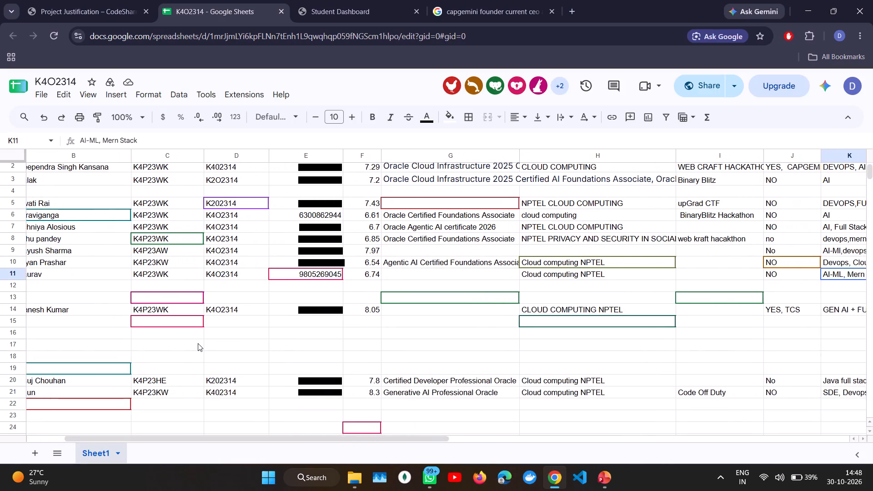
pyautogui.hscroll(-1, 198, 343)
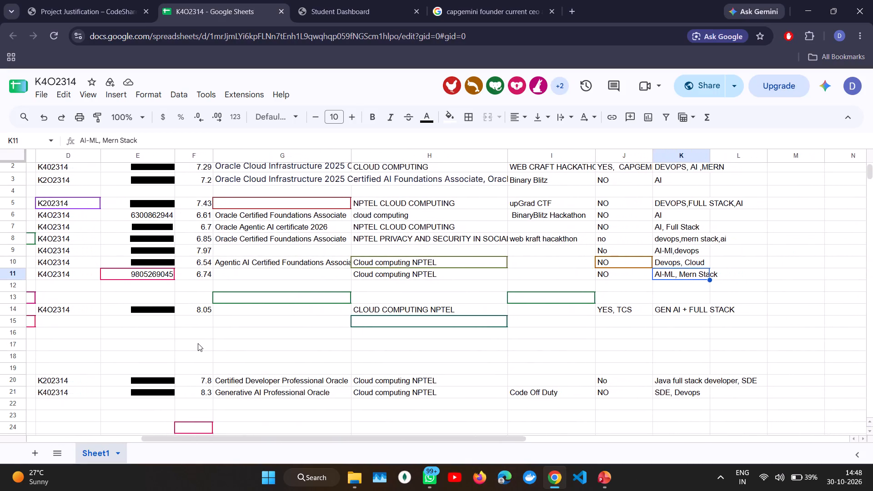
pyautogui.hscroll(4, 198, 343)
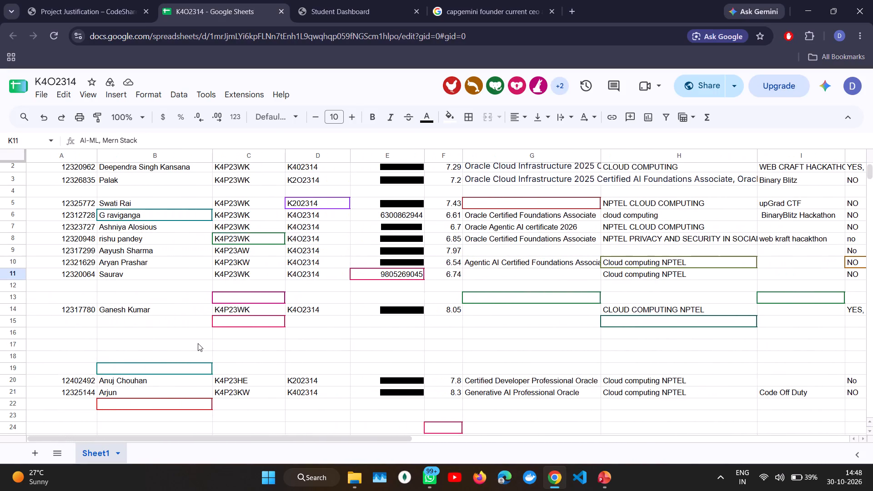
pyautogui.hscroll(-1, 198, 343)
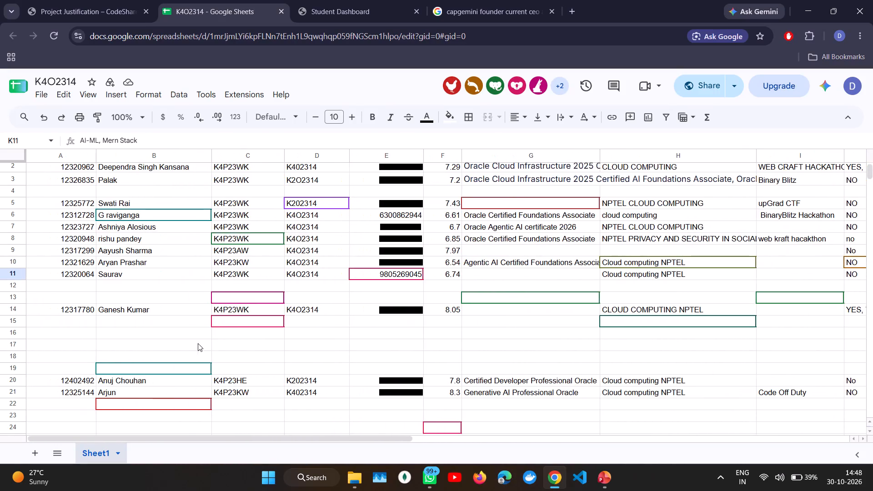
pyautogui.scroll(-1, 198, 343)
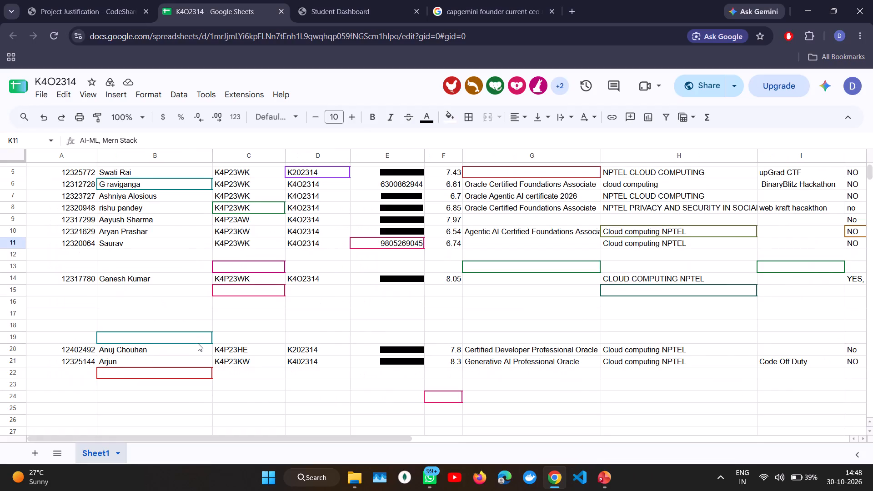
pyautogui.scroll(-1, 198, 343)
pyautogui.scroll(2, 198, 343)
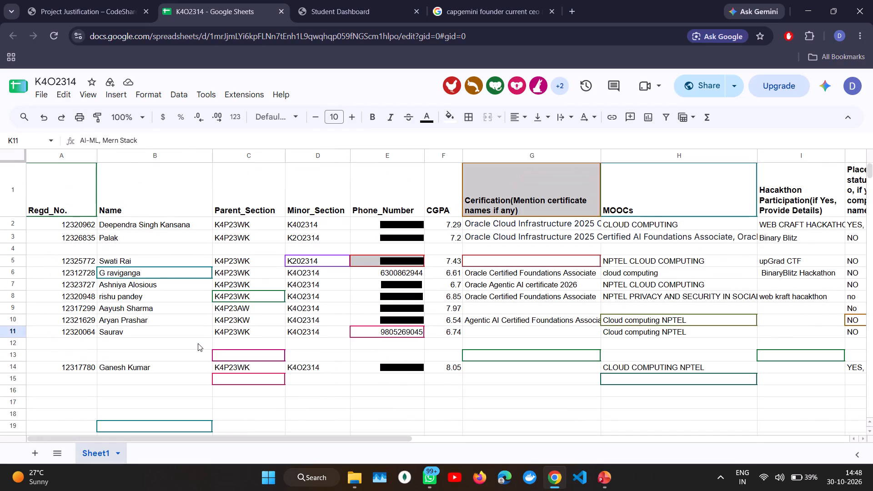
pyautogui.hscroll(-2, 198, 343)
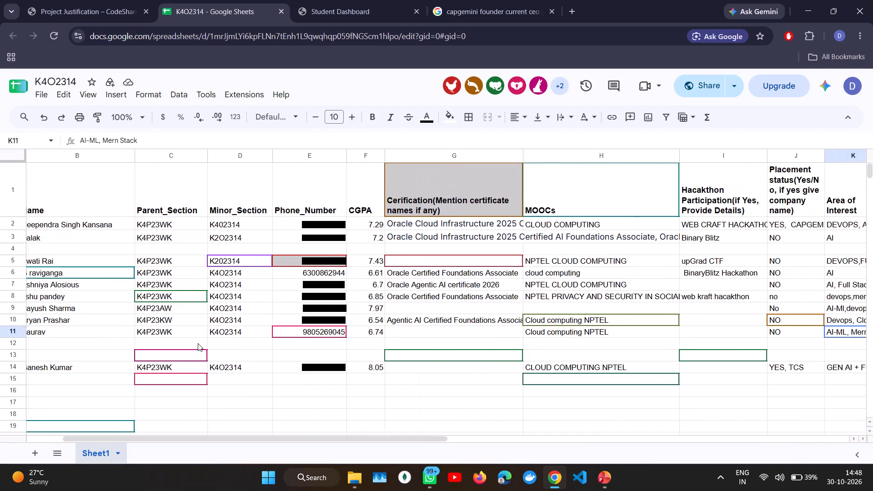
pyautogui.hscroll(1, 198, 343)
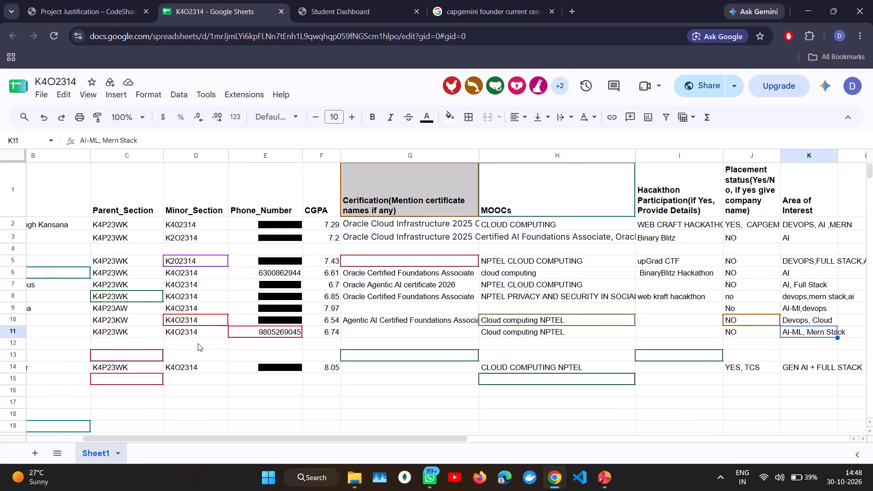
pyautogui.hscroll(2, 198, 343)
pyautogui.hscroll(-3, 198, 343)
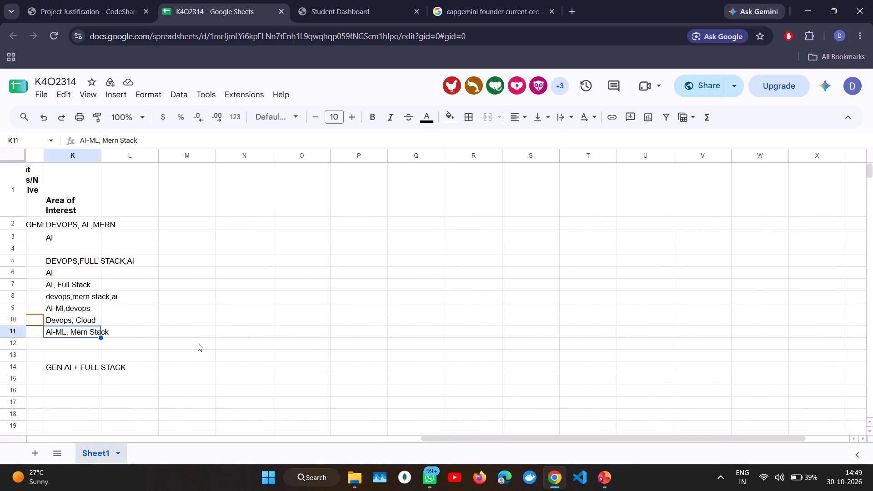
pyautogui.hscroll(7, 198, 343)
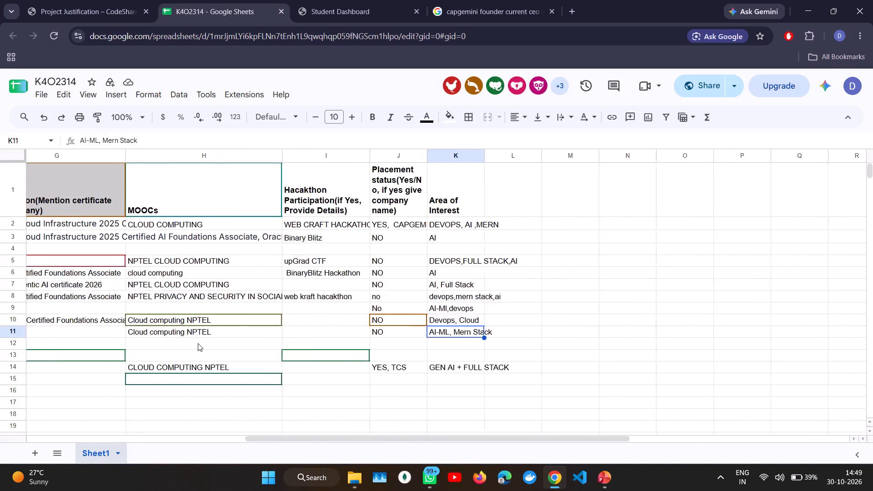
pyautogui.hscroll(2, 198, 343)
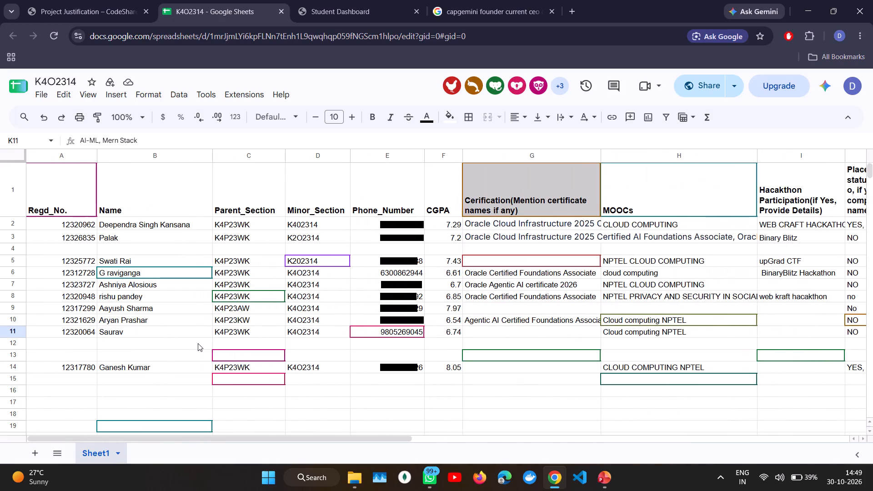
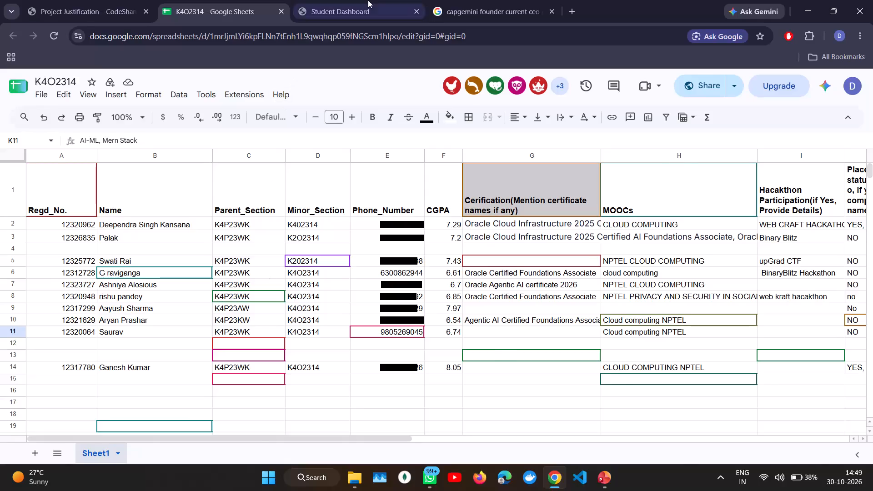
# Look over the student dashboard in UMS, including the academic services list, My Courses, pending assignments and events.
pyautogui.click(368, 0)
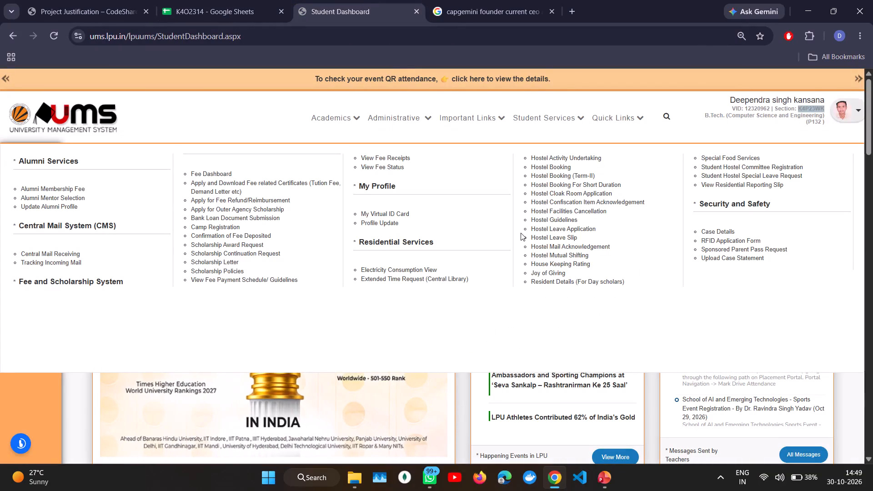
pyautogui.scroll(-3, 521, 233)
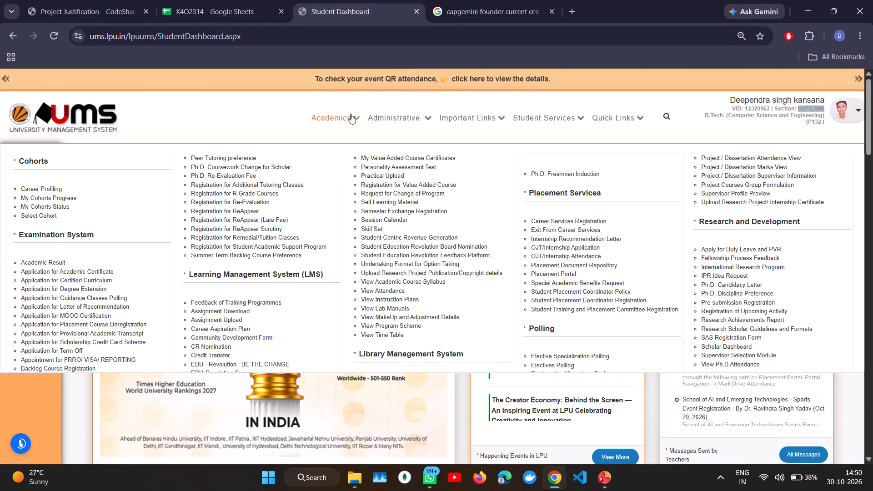
pyautogui.scroll(-1, 325, 248)
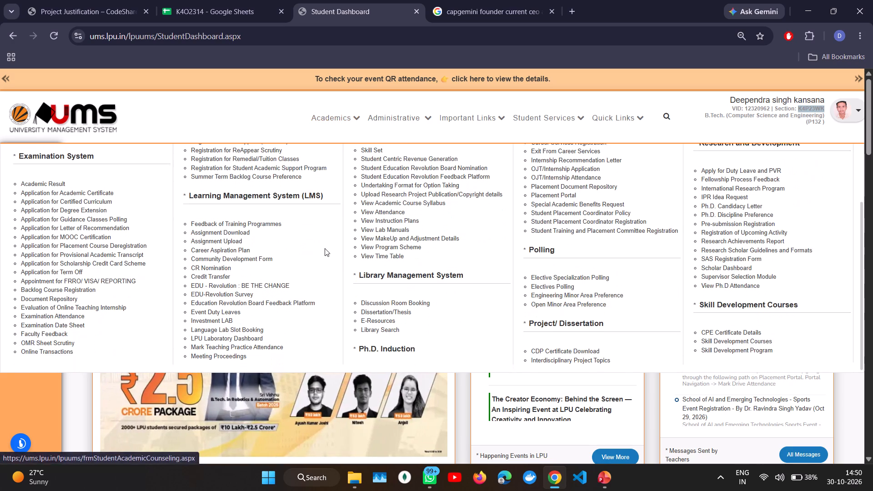
pyautogui.scroll(-1, 325, 248)
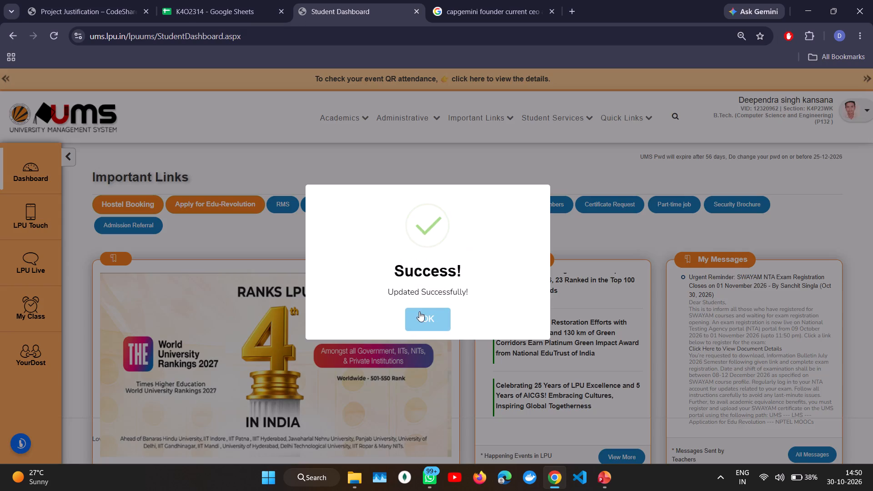
pyautogui.click(419, 311)
pyautogui.scroll(-4, 516, 360)
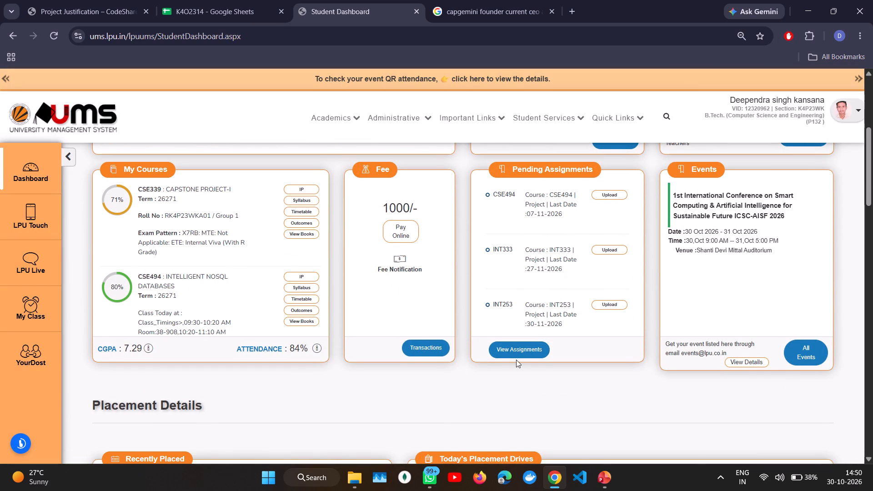
pyautogui.scroll(-3, 224, 283)
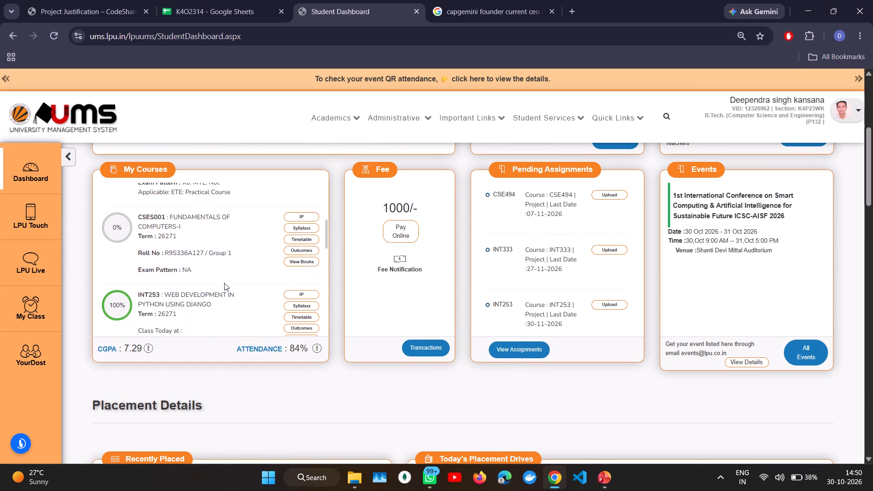
pyautogui.scroll(-4, 224, 283)
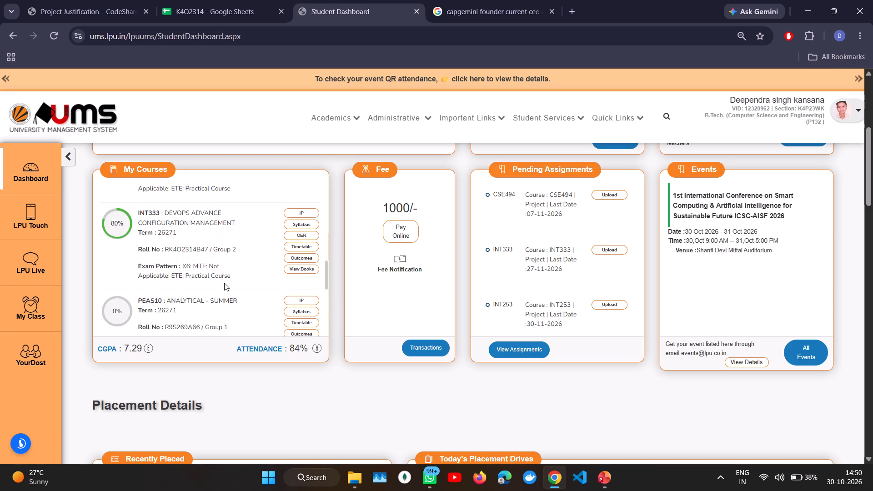
pyautogui.scroll(-2, 224, 283)
pyautogui.scroll(6, 224, 283)
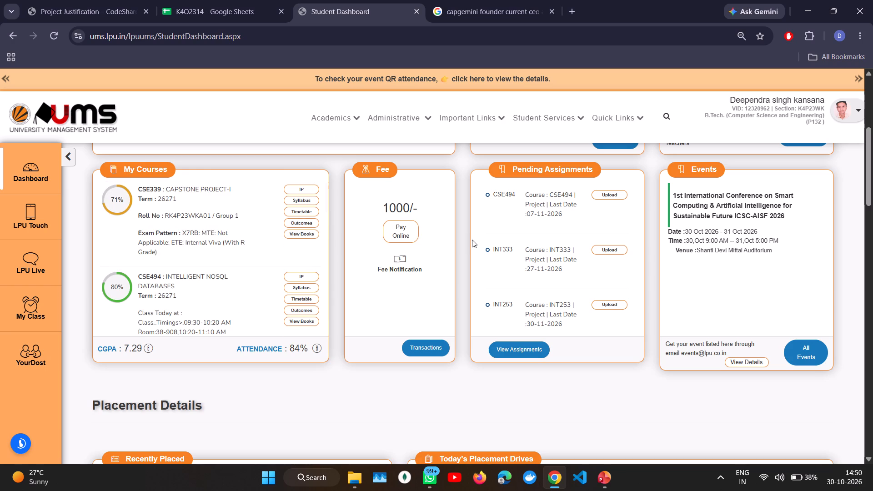
pyautogui.scroll(1, 461, 245)
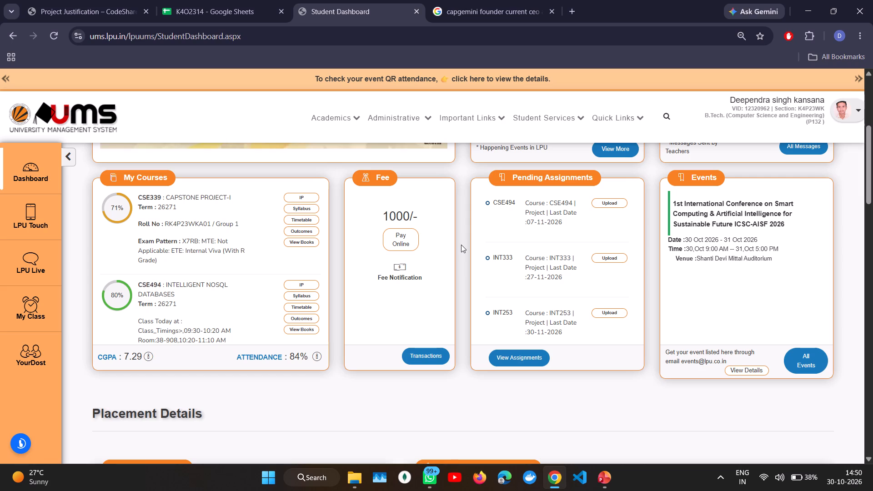
pyautogui.scroll(6, 658, 244)
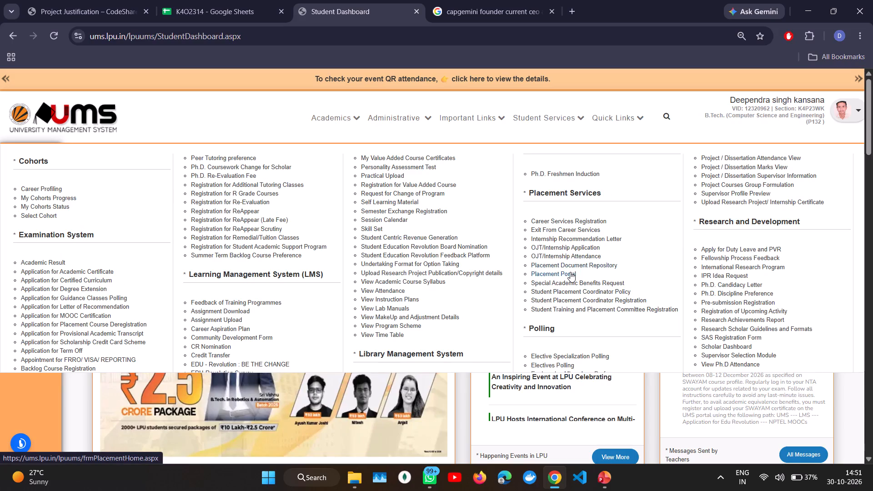
# Open the Placement Portal and read the ONCEHUB drive's job profile, required skills and selection process.
pyautogui.click(568, 274)
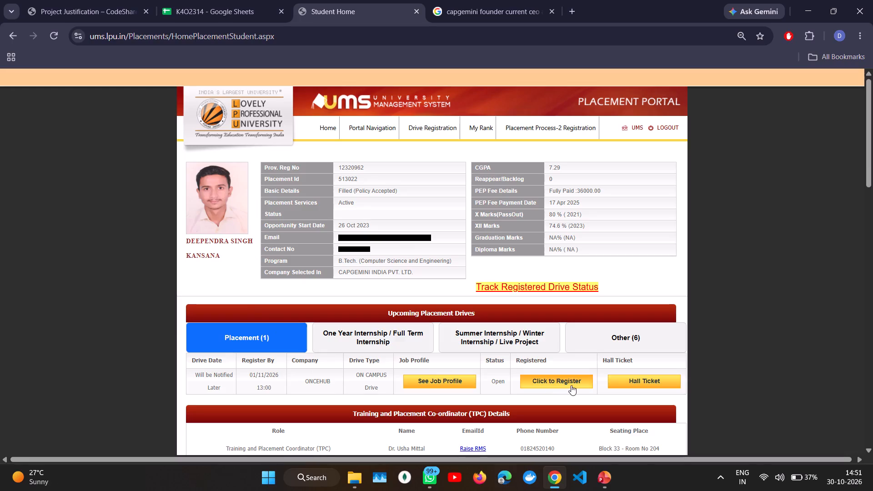
pyautogui.click(450, 379)
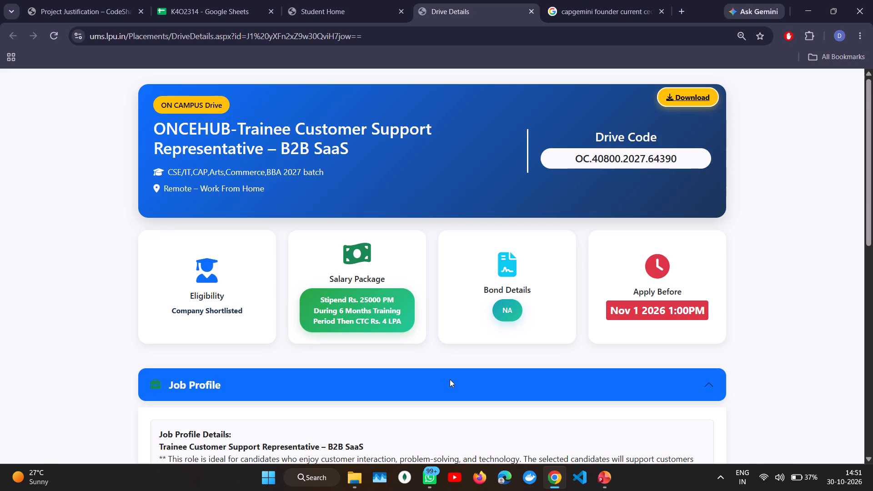
pyautogui.scroll(-2, 450, 379)
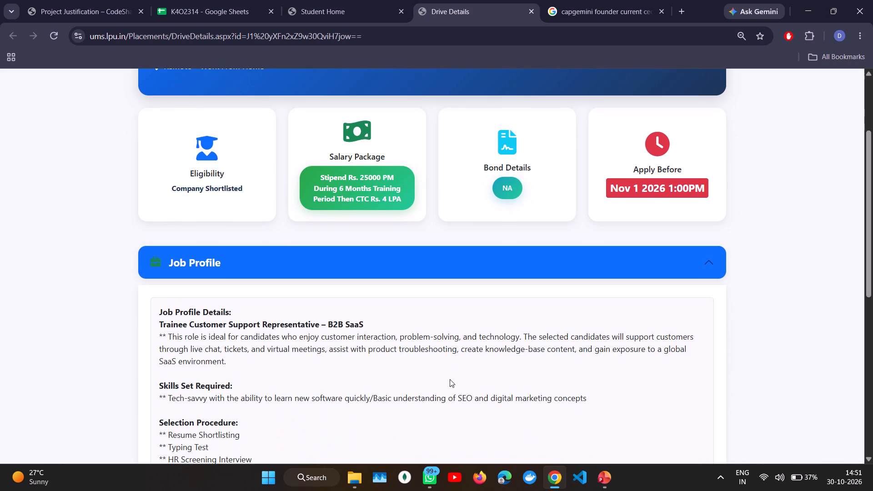
pyautogui.scroll(-1, 450, 379)
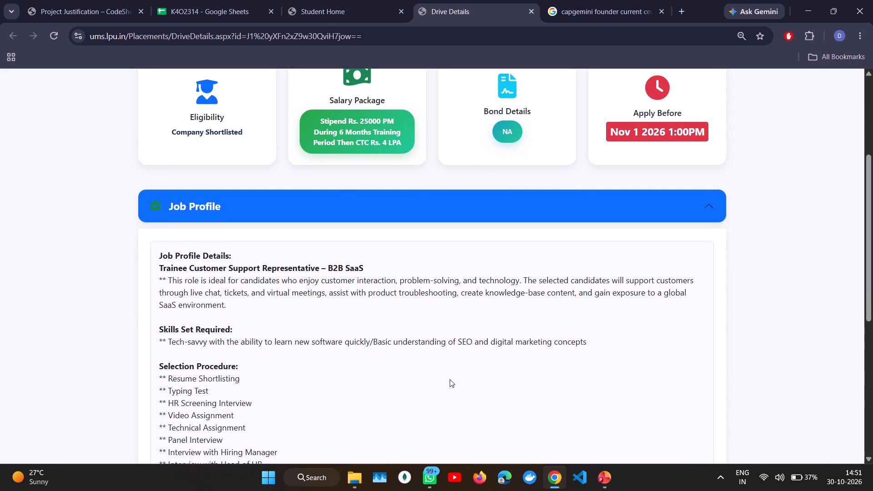
pyautogui.scroll(-2, 450, 379)
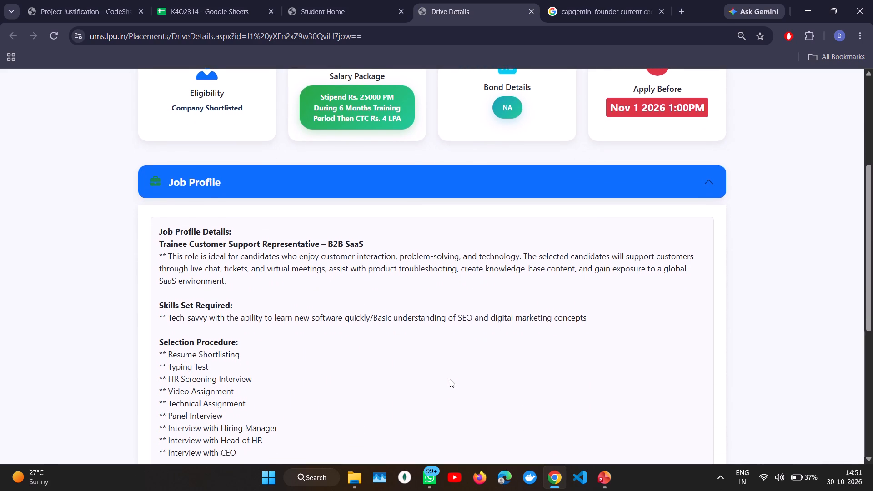
pyautogui.scroll(-2, 450, 379)
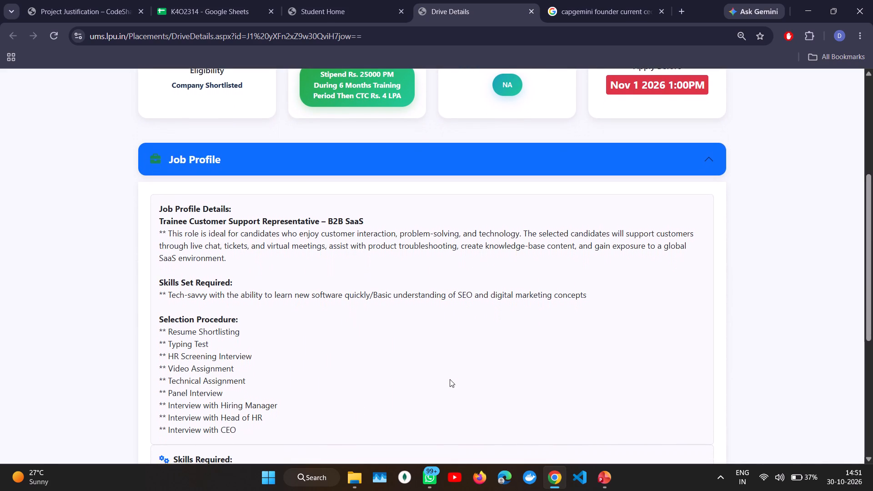
pyautogui.scroll(-3, 450, 379)
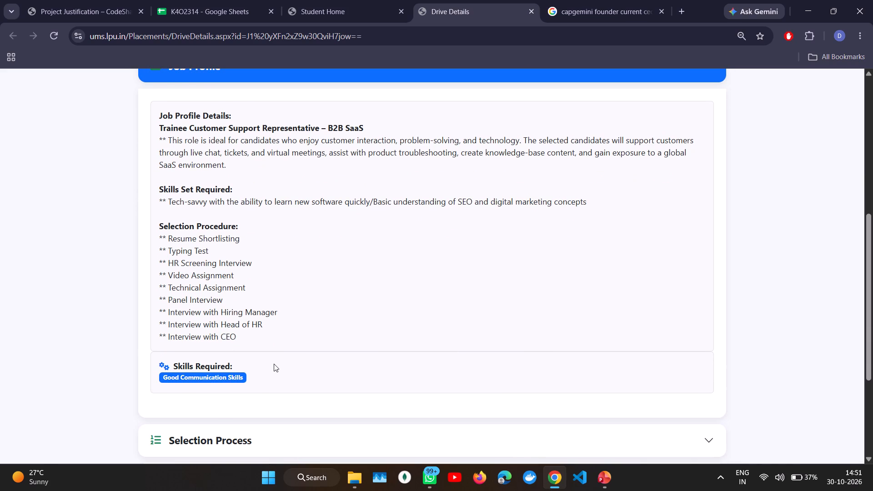
pyautogui.scroll(-1, 274, 364)
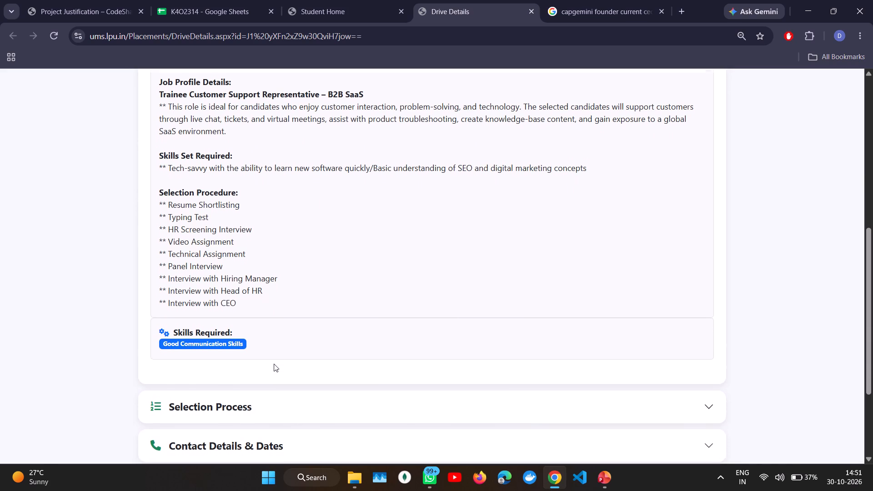
pyautogui.click(274, 391)
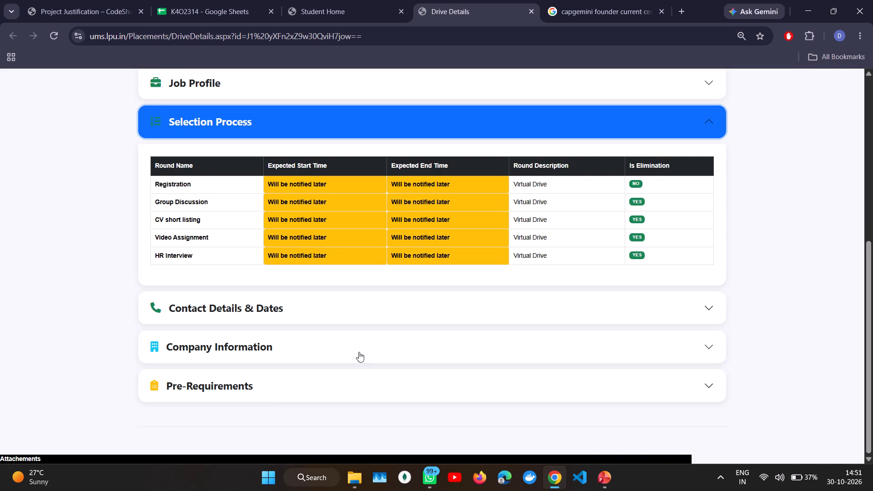
# Close the Capgemini search page and the ONCEHUB drive details page.
pyautogui.click(607, 0)
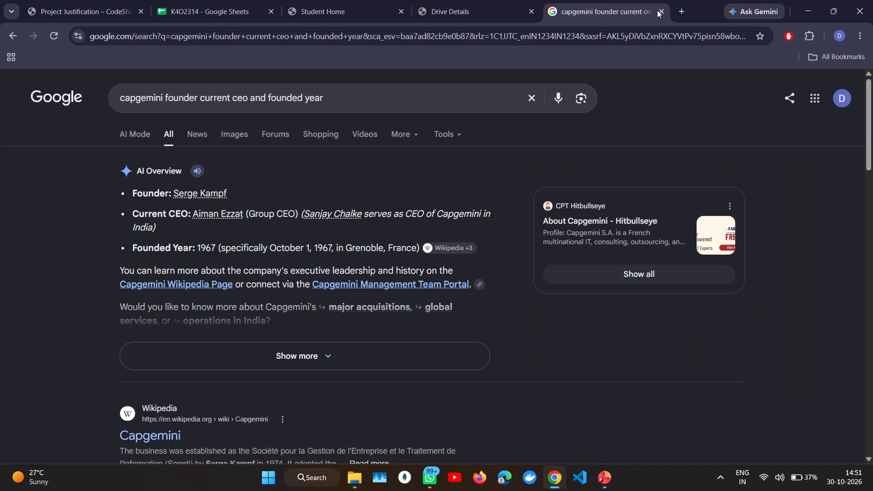
pyautogui.click(660, 10)
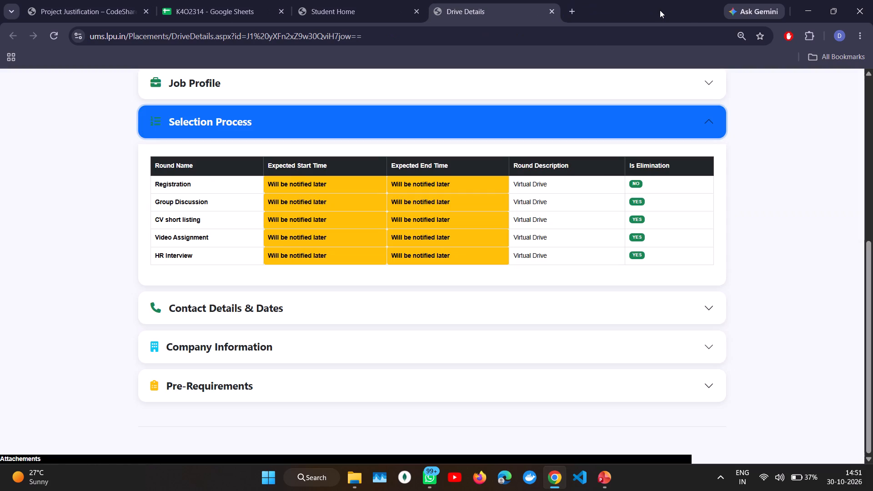
pyautogui.click(554, 7)
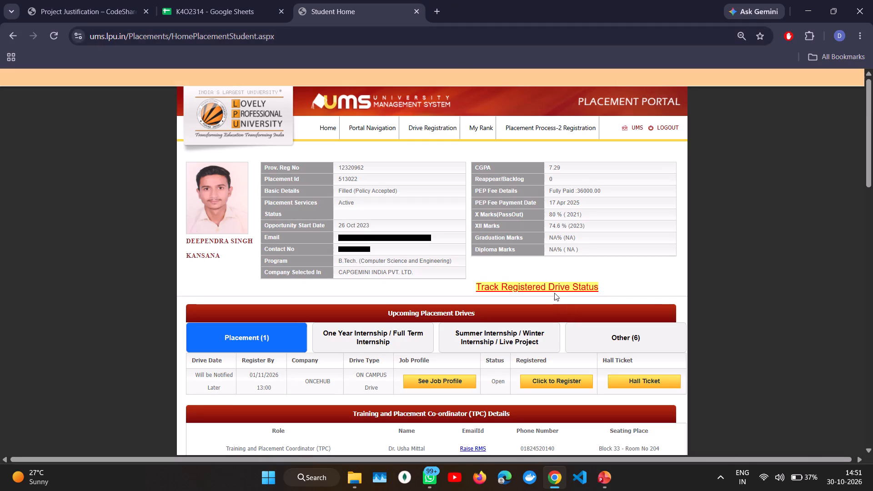
# Check the student entries in the K4O2314 sheet again, from the header row down through the rows below 21.
pyautogui.click(258, 0)
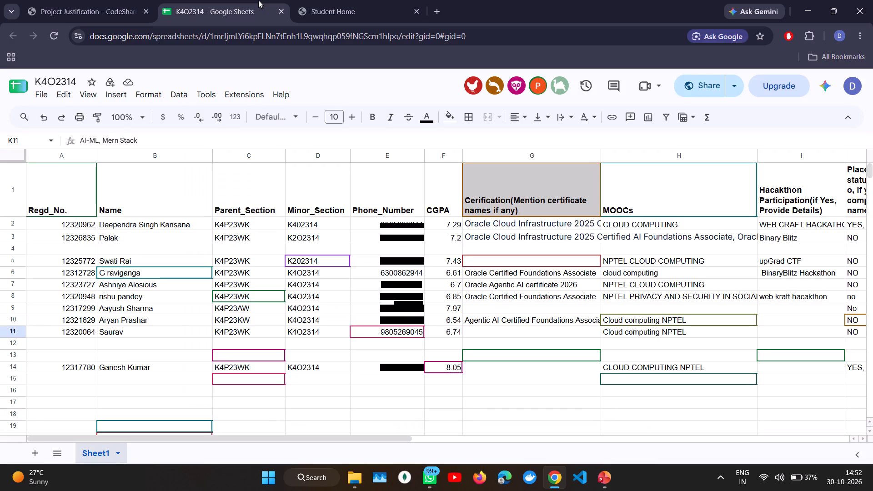
pyautogui.scroll(-1, 366, 195)
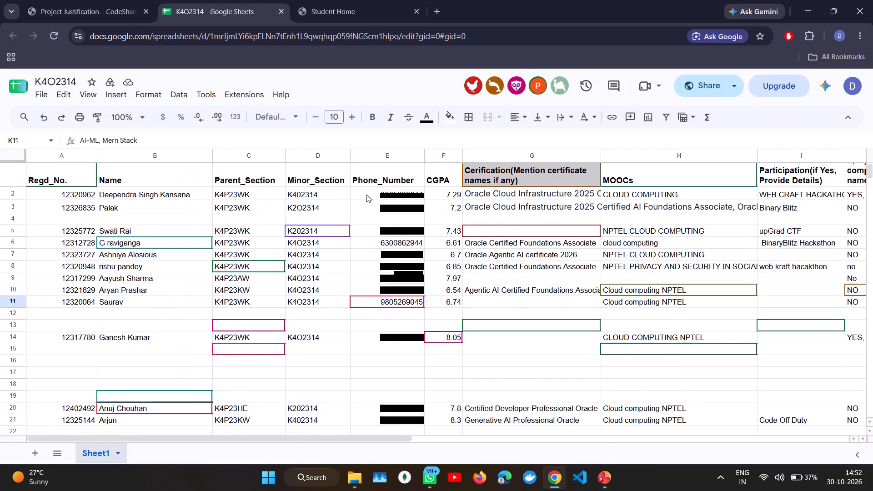
pyautogui.scroll(-1, 366, 195)
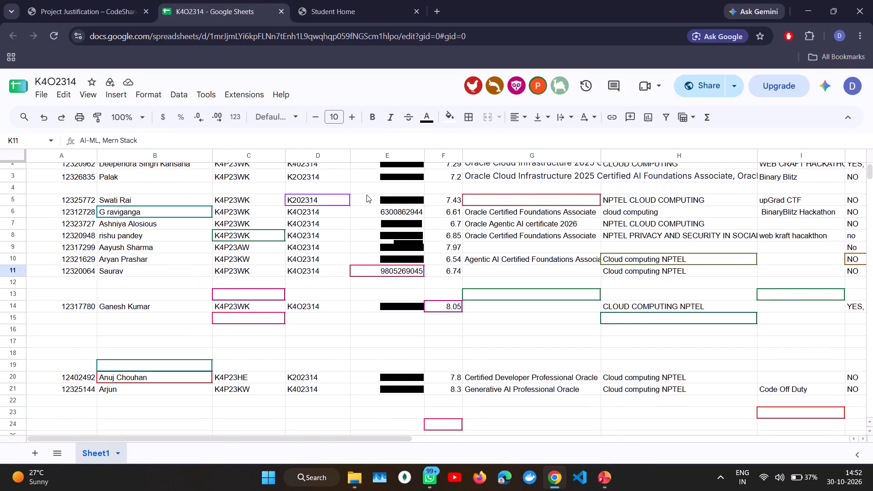
pyautogui.scroll(-4, 366, 195)
pyautogui.hscroll(-2, 475, 267)
pyautogui.scroll(-1, 475, 267)
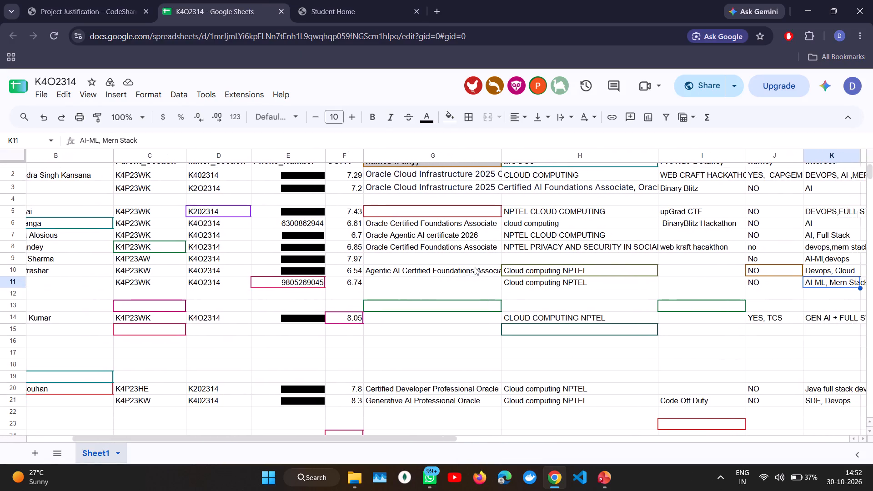
pyautogui.scroll(-5, 475, 267)
pyautogui.scroll(-2, 480, 328)
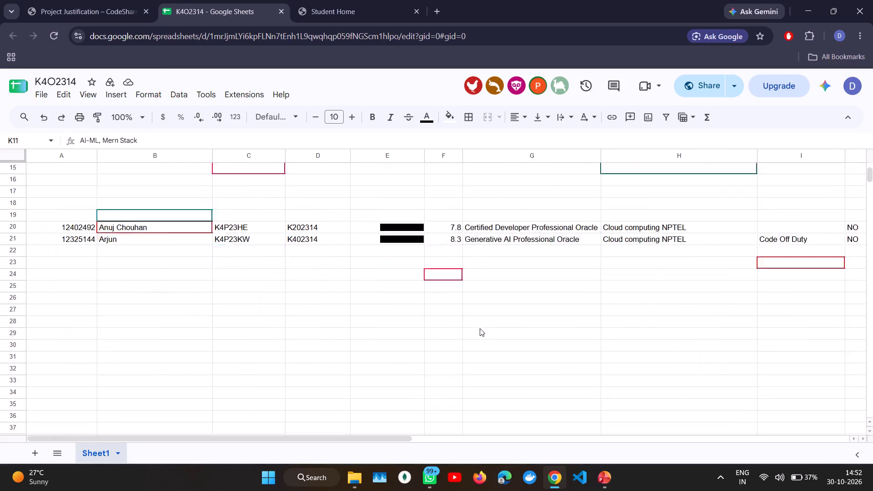
pyautogui.scroll(-2, 480, 328)
pyautogui.scroll(4, 480, 328)
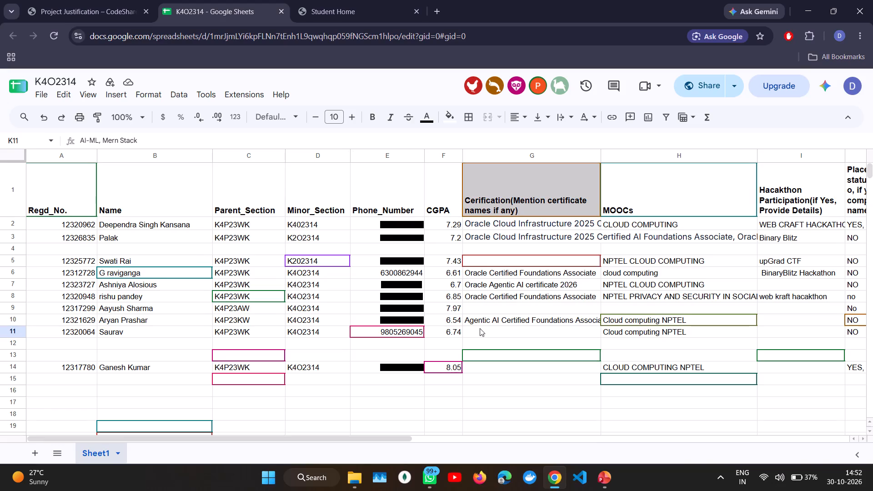
pyautogui.scroll(-1, 480, 328)
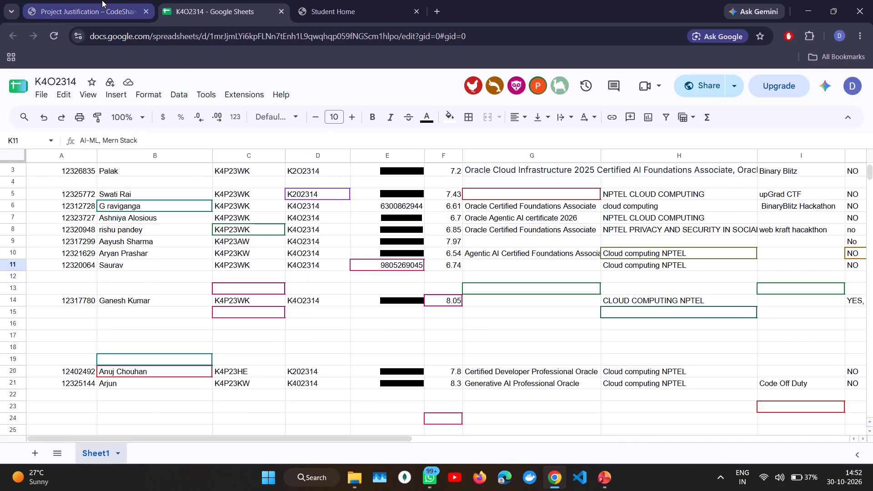
# Switch to the CodeShare project justification presentation in PowerPoint and read its slides from the title through "Why I Selected This Project".
pyautogui.click(599, 475)
pyautogui.scroll(8, 496, 221)
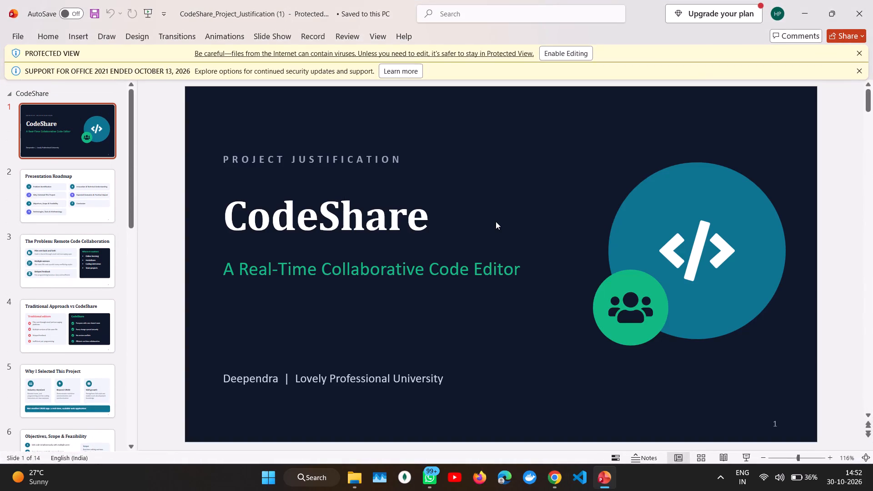
pyautogui.scroll(1, 496, 221)
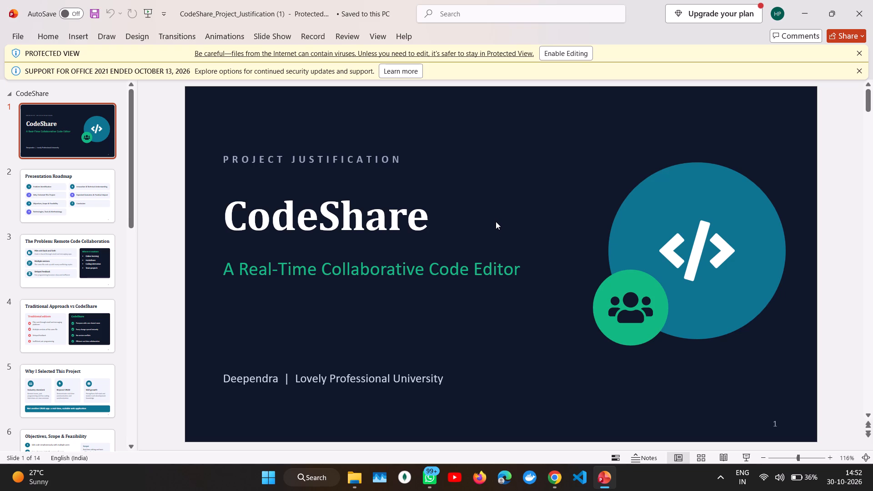
pyautogui.press('Down')
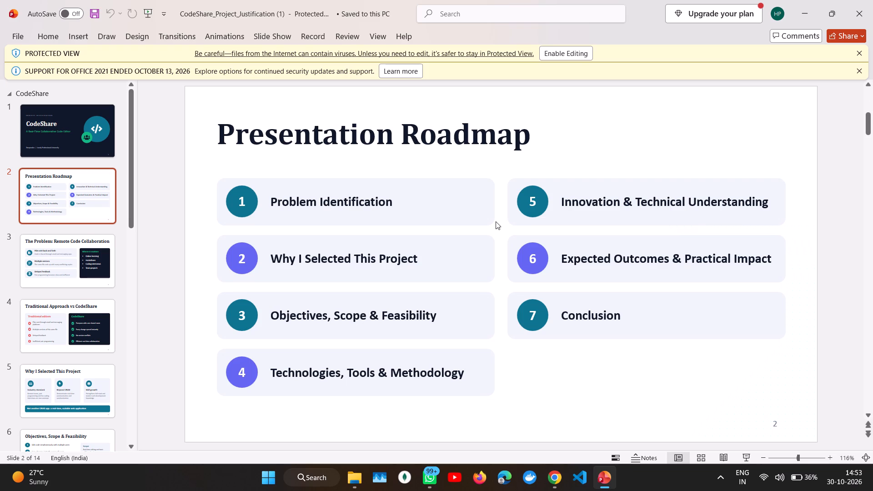
pyautogui.press('Down')
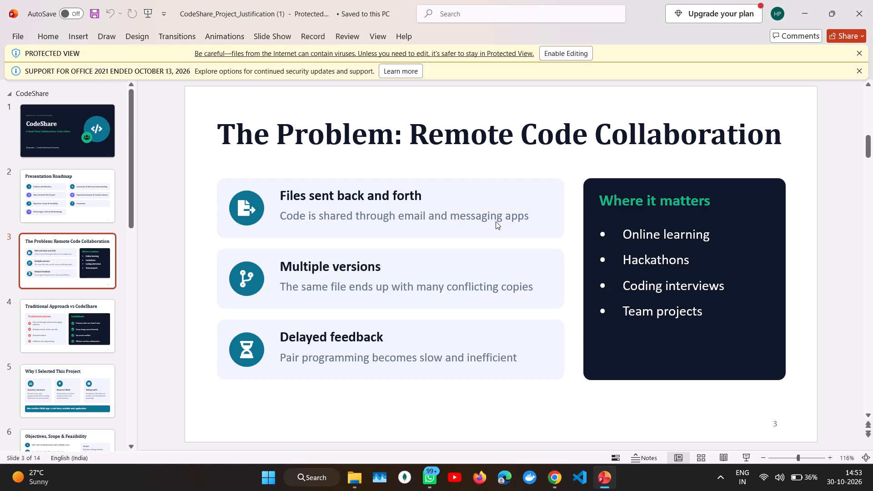
pyautogui.press('Down')
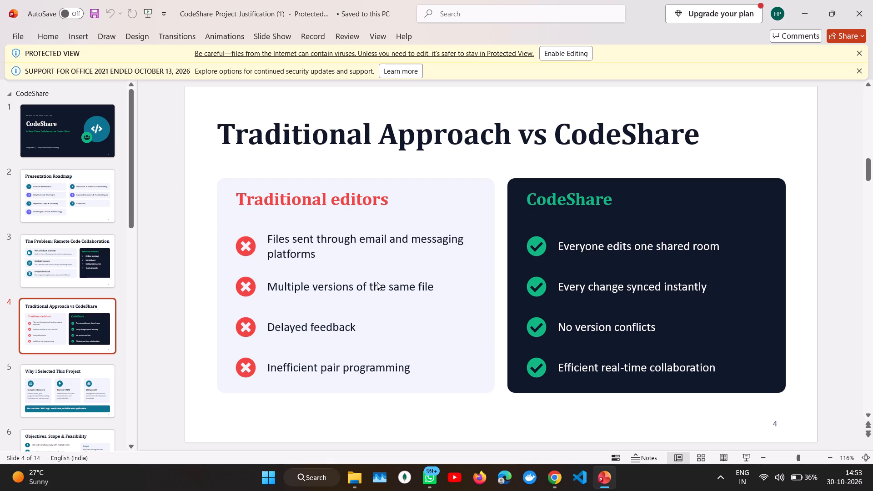
pyautogui.click(76, 190)
pyautogui.click(88, 264)
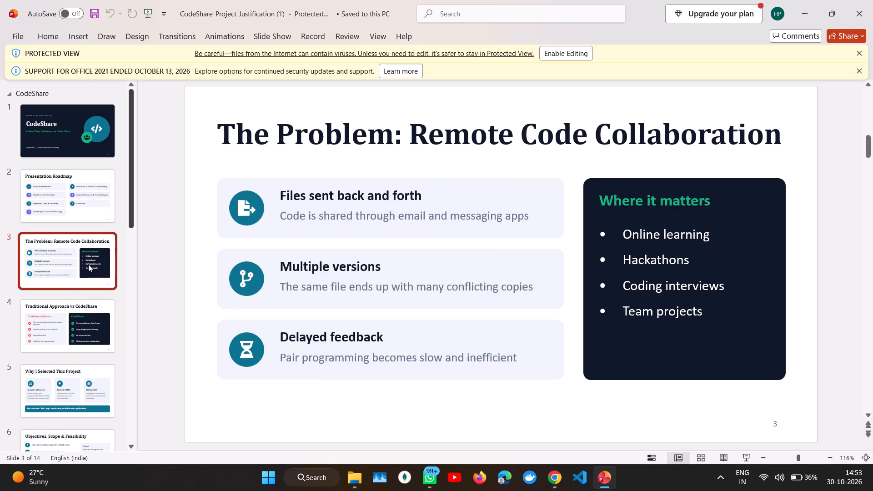
pyautogui.click(74, 304)
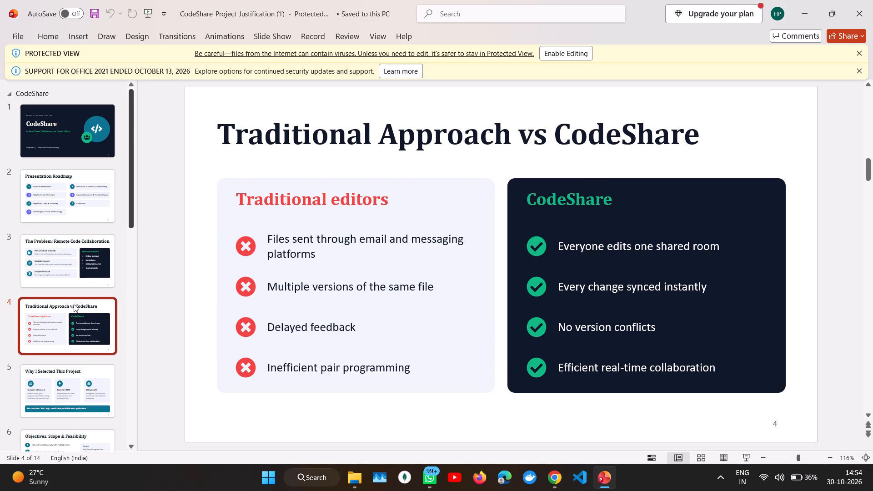
pyautogui.click(65, 374)
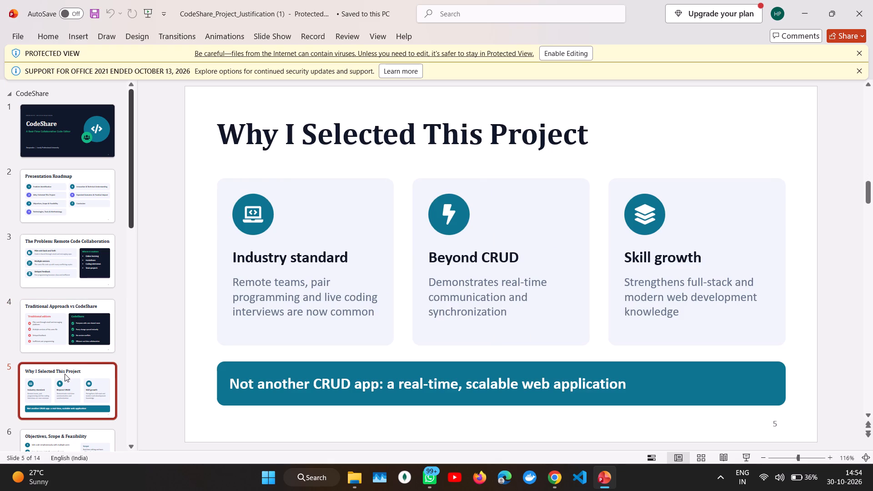
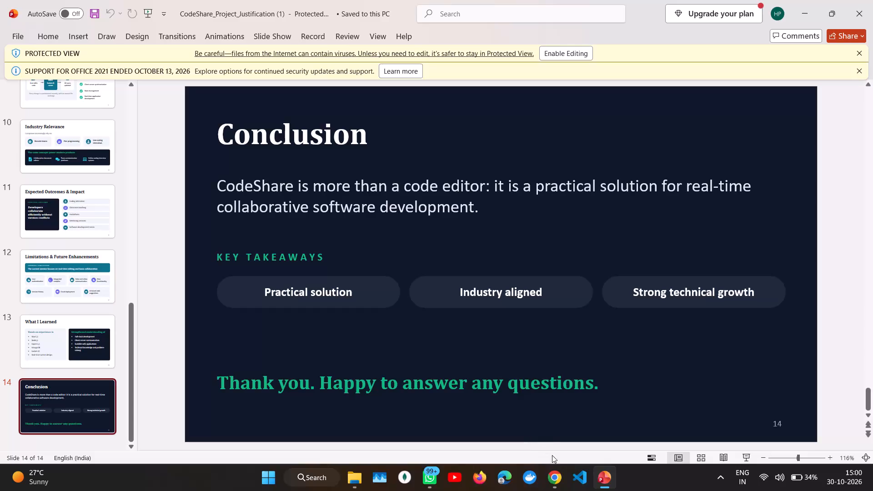
# Switch to the K4O2314 sheet in Chrome and review the student entries across all columns, from the header row through the rows below 21.
pyautogui.click(554, 471)
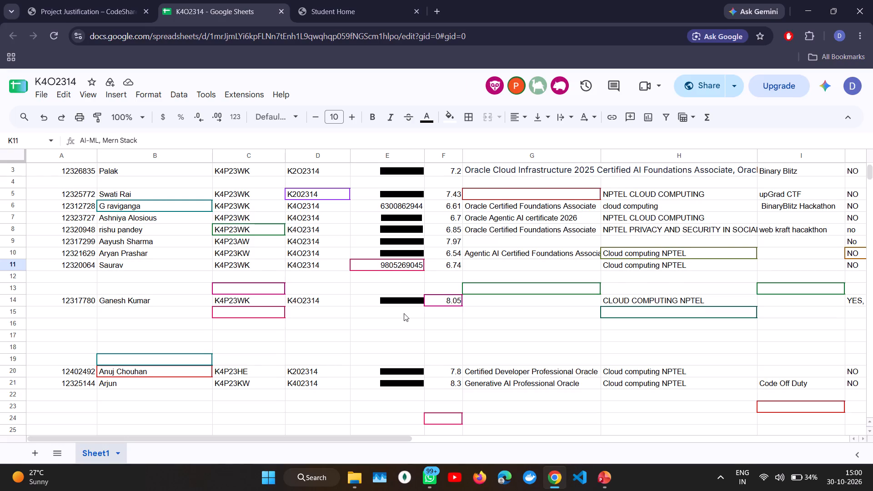
pyautogui.scroll(-7, 404, 313)
pyautogui.scroll(5, 404, 313)
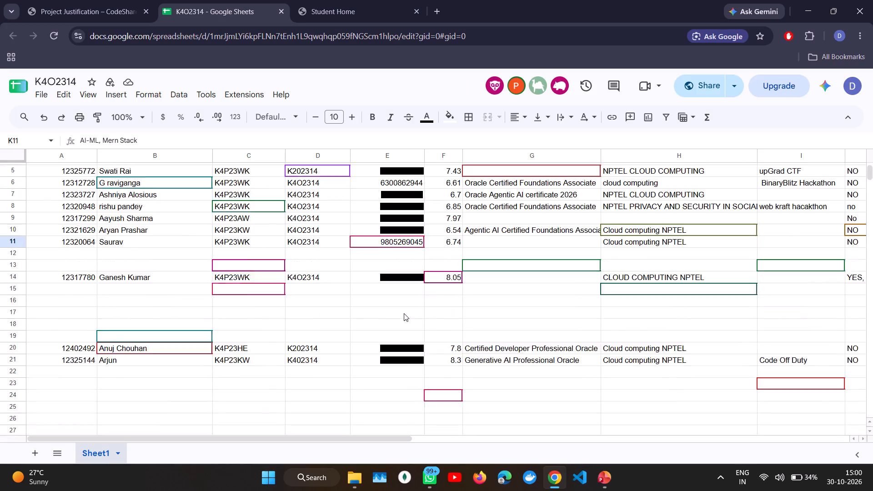
pyautogui.scroll(-1, 404, 313)
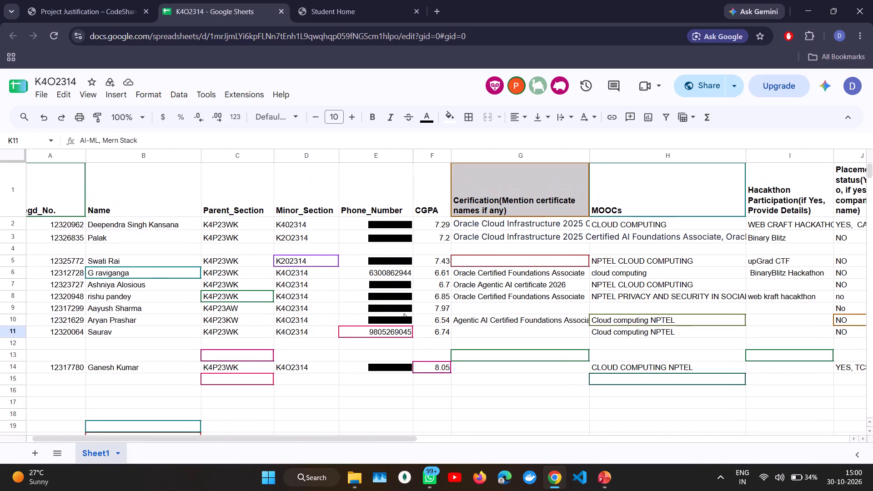
pyautogui.scroll(-1, 404, 313)
pyautogui.hscroll(-1, 404, 313)
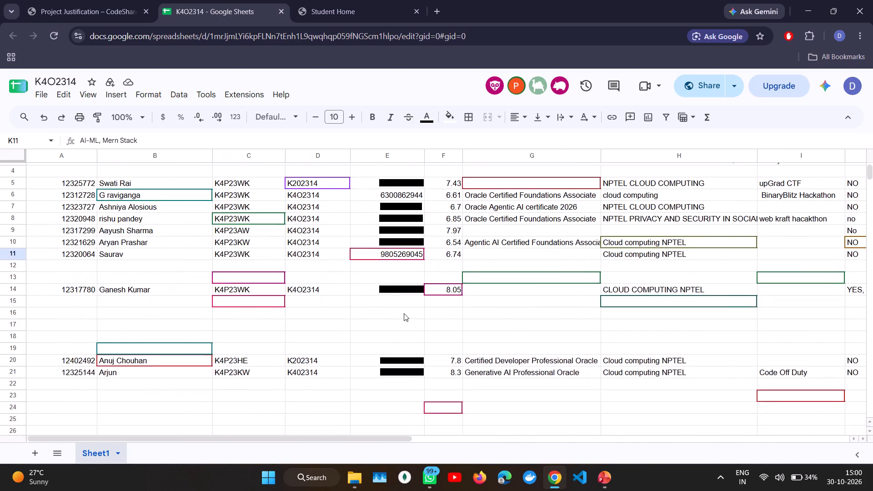
pyautogui.hscroll(-2, 404, 313)
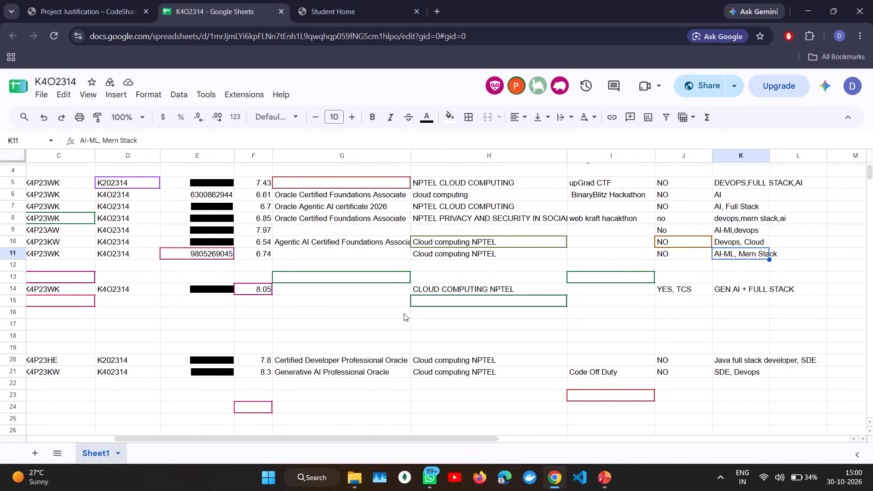
pyautogui.scroll(-1, 404, 313)
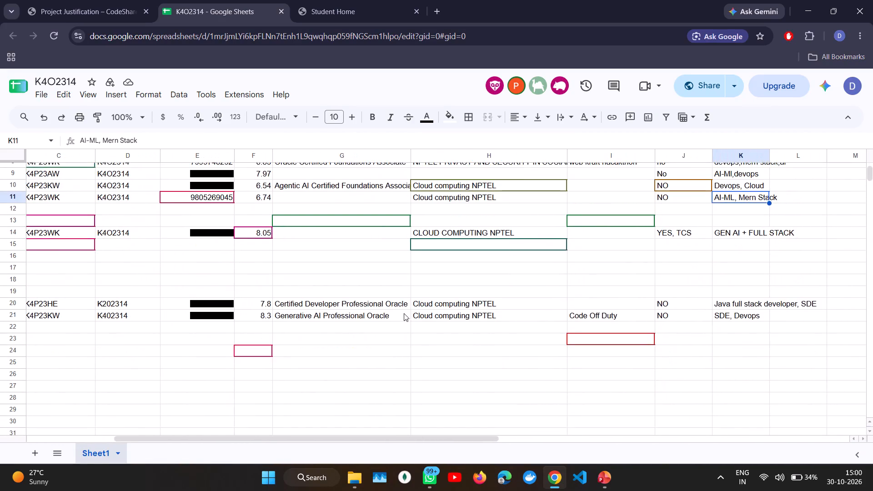
pyautogui.scroll(-1, 404, 313)
pyautogui.hscroll(11, 404, 313)
pyautogui.scroll(4, 404, 313)
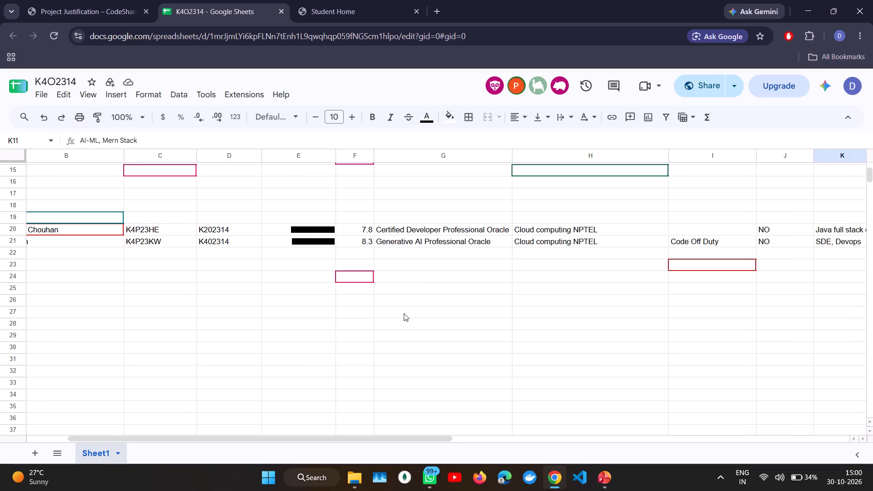
pyautogui.scroll(3, 185, 233)
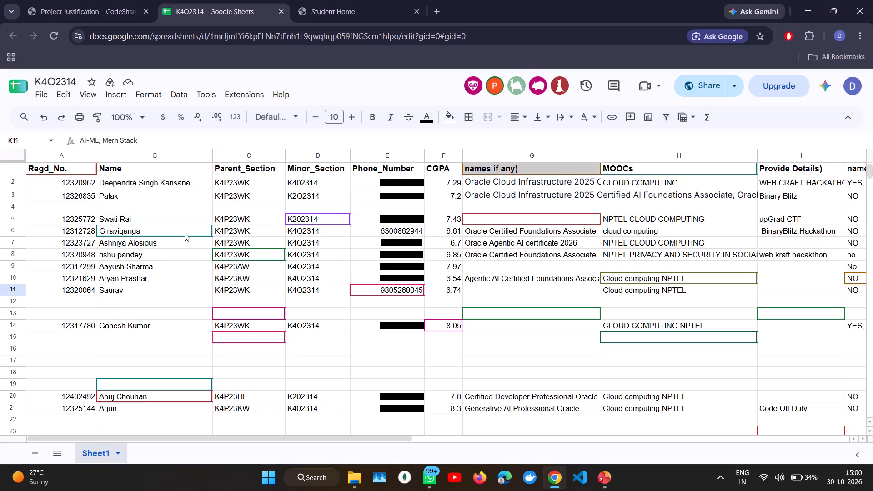
pyautogui.scroll(-2, 168, 221)
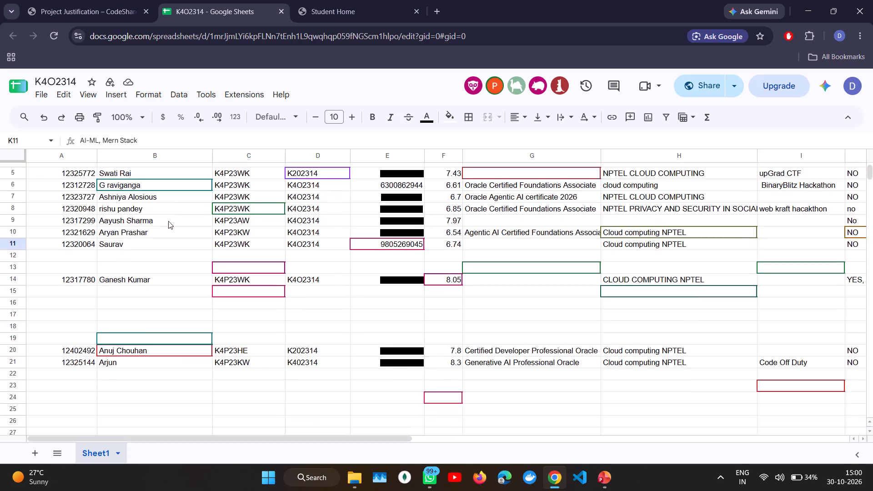
pyautogui.scroll(-1, 168, 221)
pyautogui.scroll(1, 168, 221)
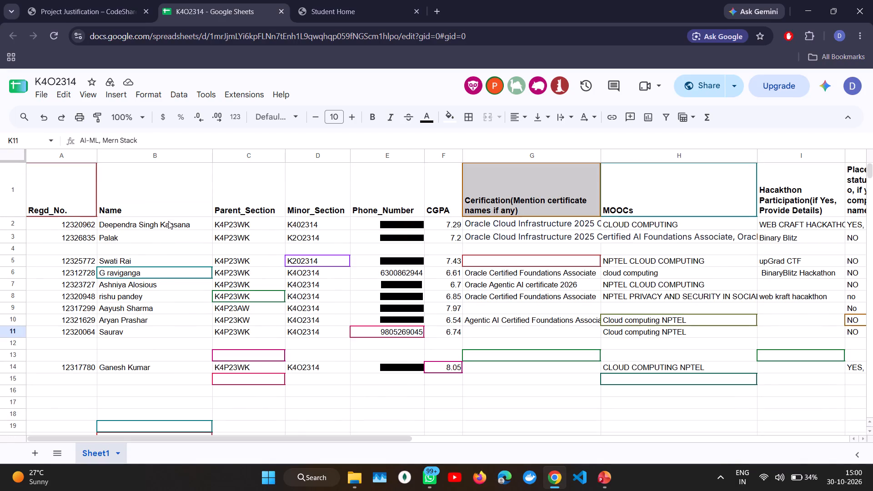